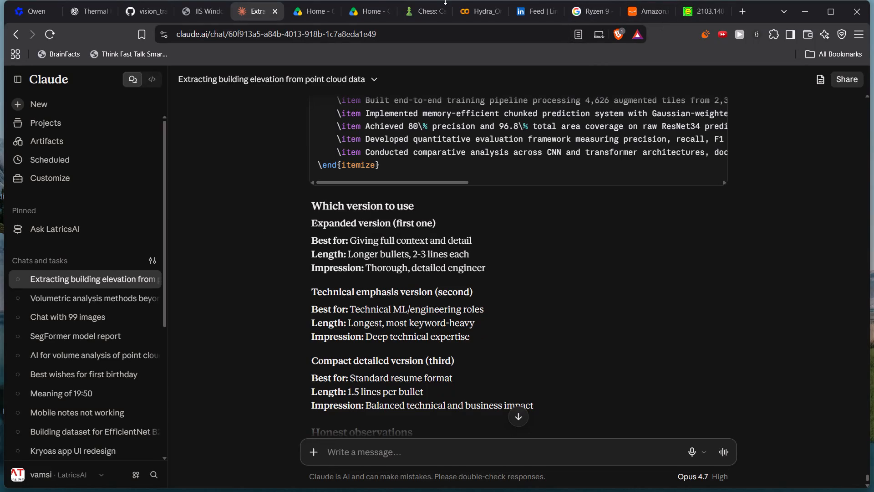
click(746, 10)
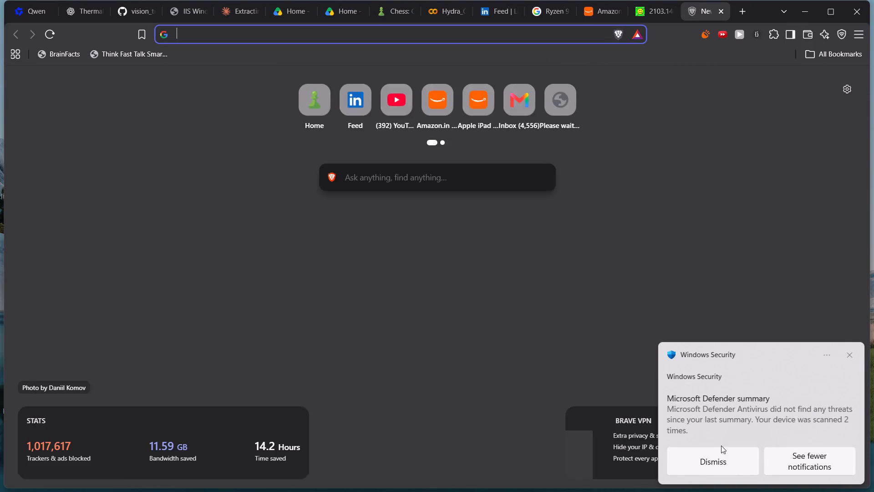
click(722, 461)
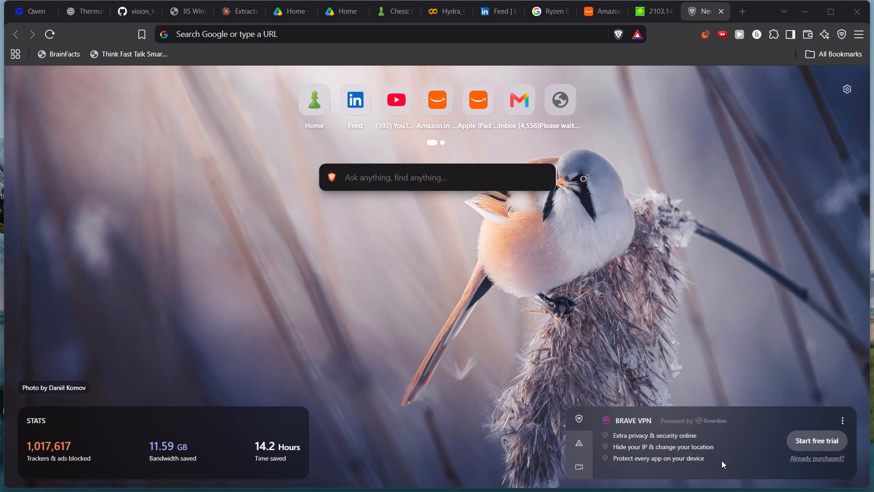
key(c)
click(282, 38)
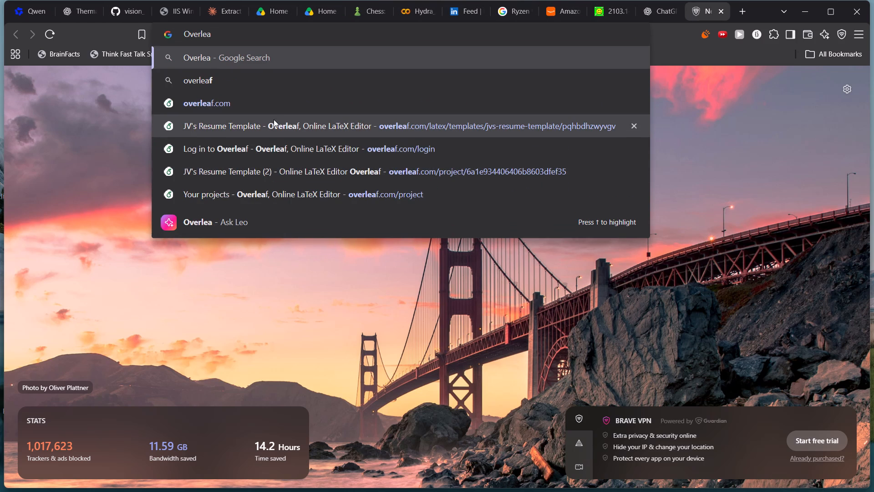
click(274, 119)
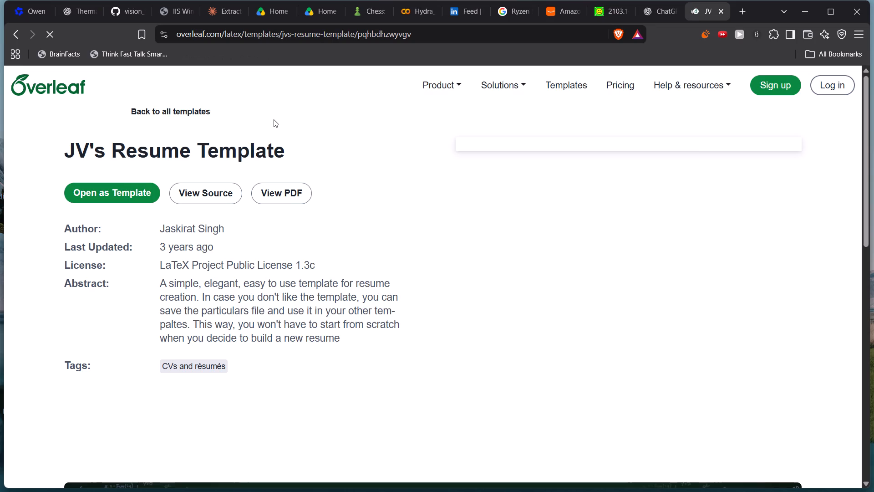
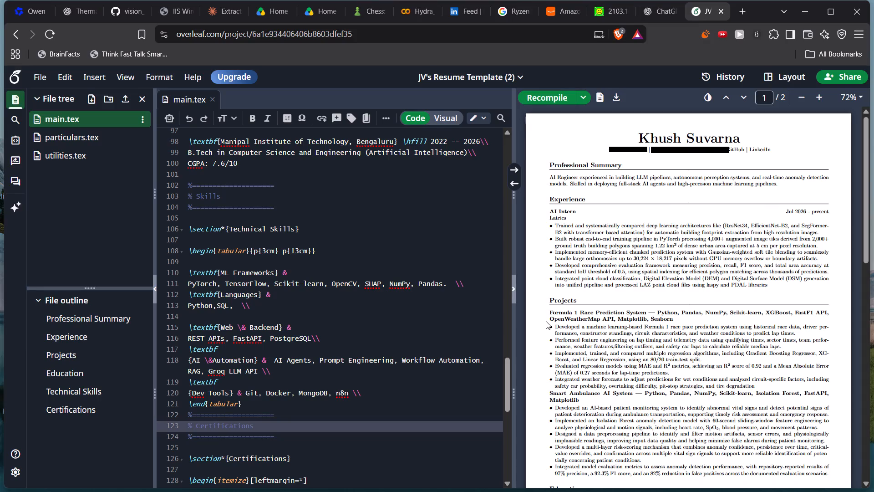
In the first Experience bullet, delete the wording between "SegFormer-B2" and the final period, and recompile the resume.
scroll(421, 283, up, 1)
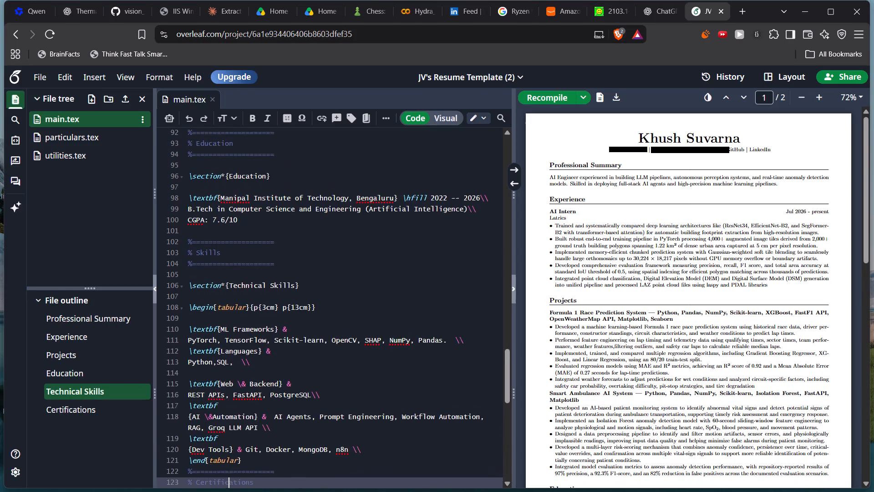
scroll(421, 283, up, 1)
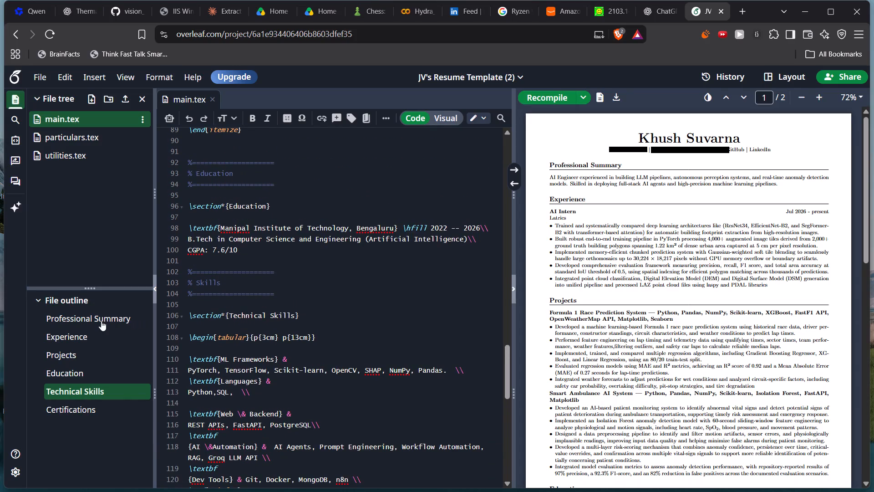
click(72, 330)
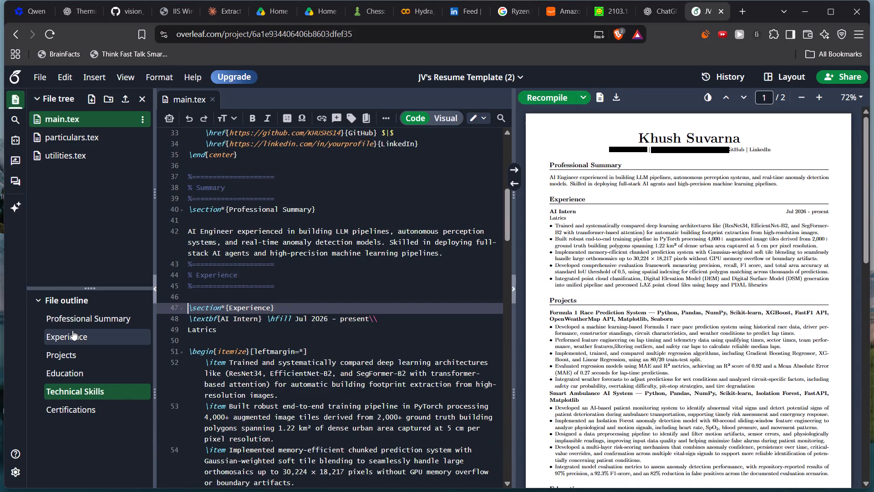
scroll(294, 333, down, 1)
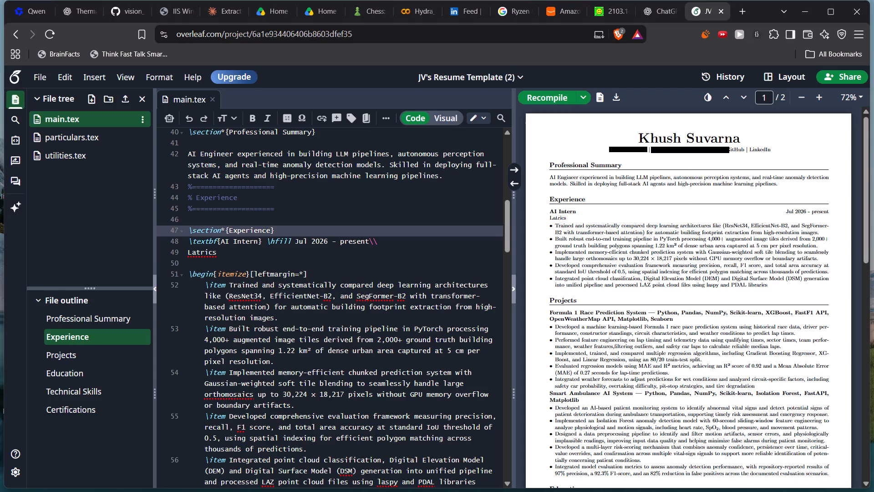
drag(275, 318, 402, 304)
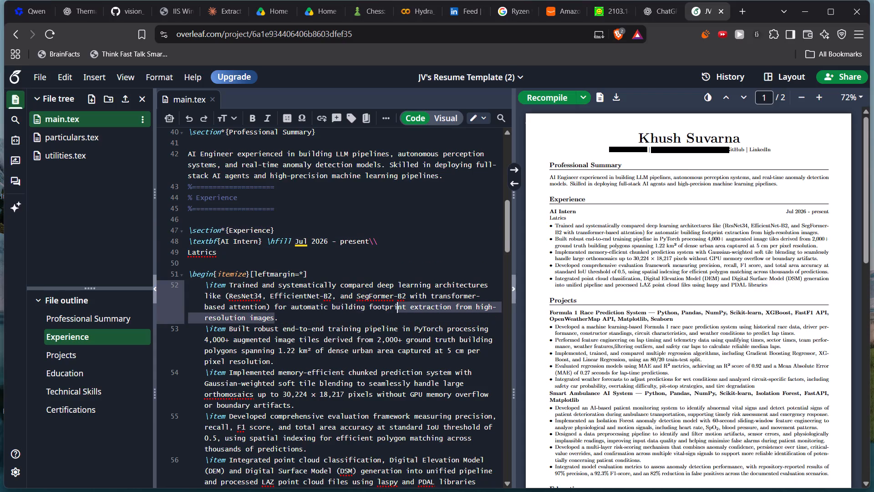
drag(402, 304, 411, 301)
key(BackSpace)
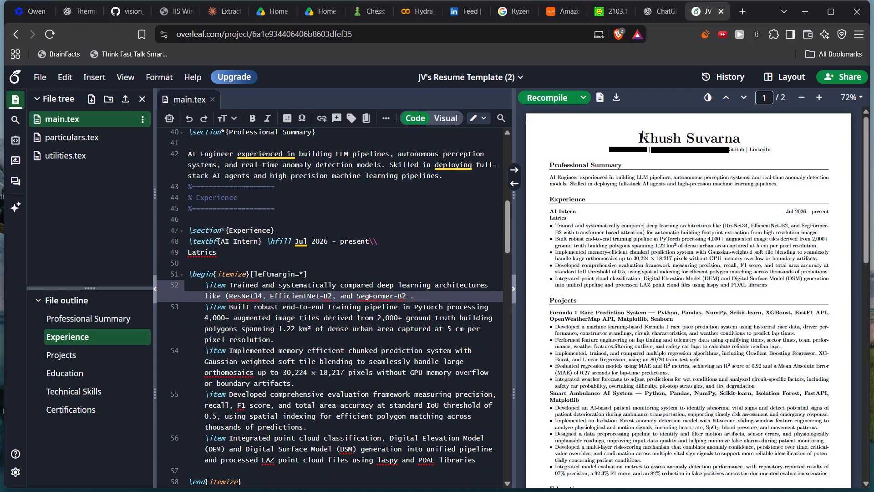
click(568, 99)
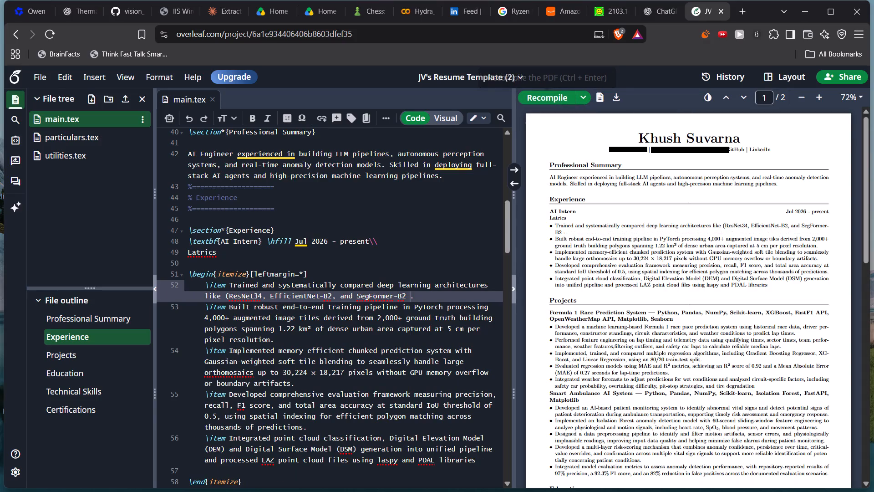
Shorten "SegFormer-B2" to "SegFormer" and remove the comma after "EfficientNet-B2" in the first Experience bullet, and recompile.
key(BackSpace)
key(BackSpace)
key(BackSpace)
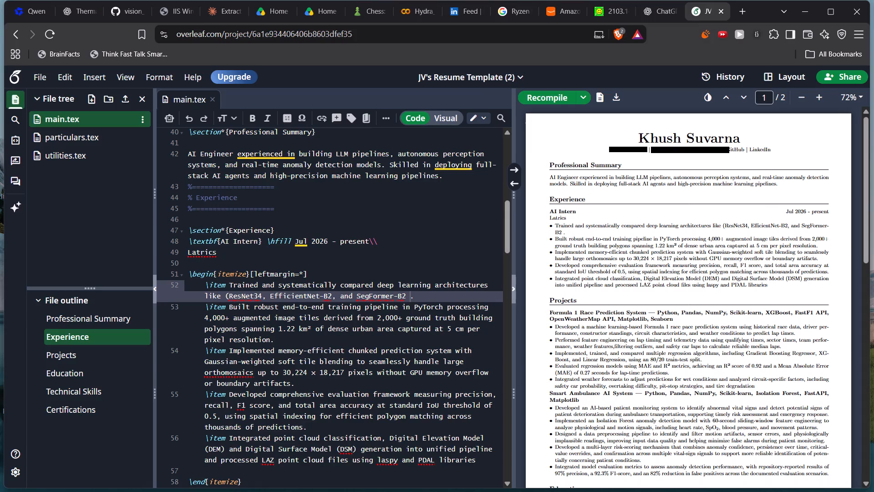
click(405, 300)
key(BackSpace)
key(BackSpace)
key(BackSpace)
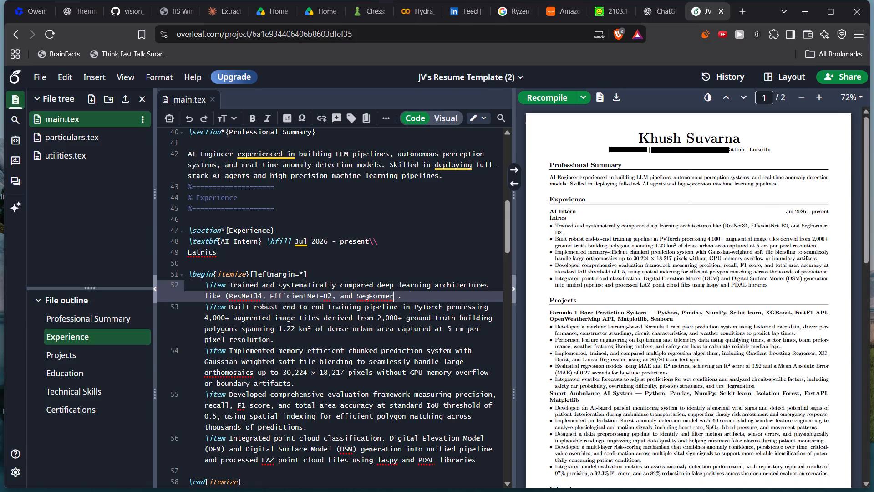
click(334, 300)
key(BackSpace)
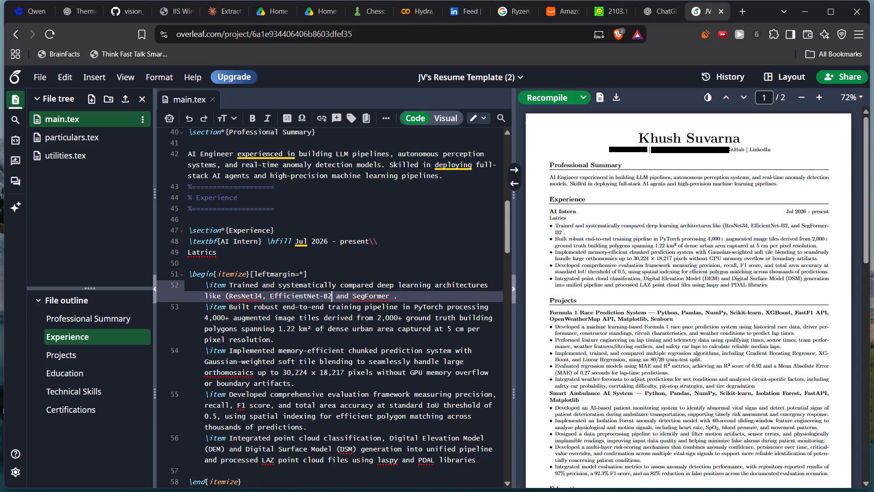
click(550, 99)
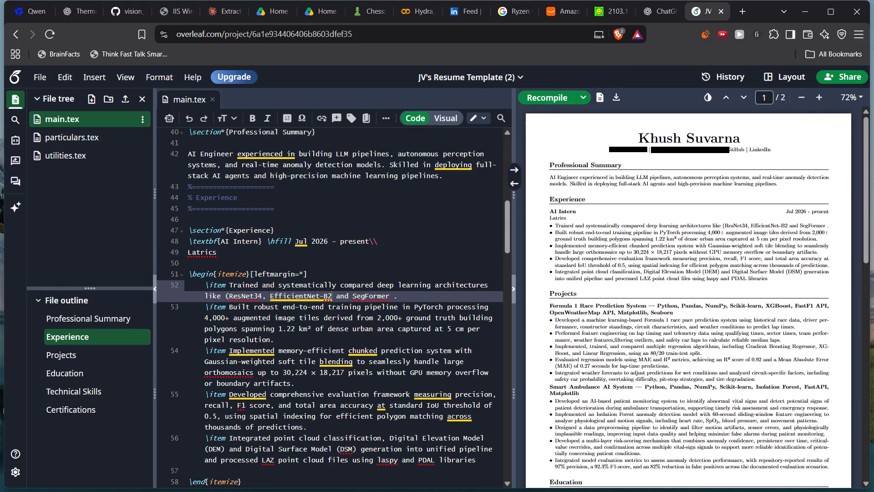
Remove the space before the period so the first Experience bullet ends with "SegFormer.".
click(392, 303)
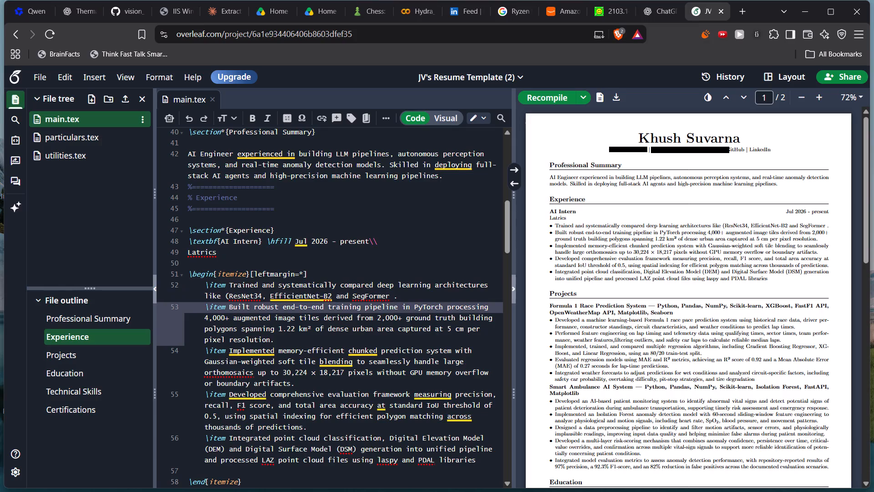
click(397, 299)
key(BackSpace)
key(BackSpace)
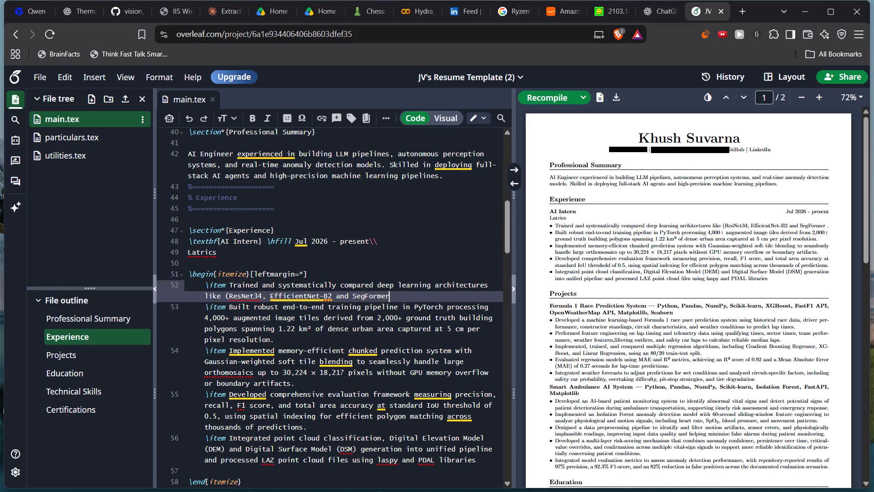
key(period)
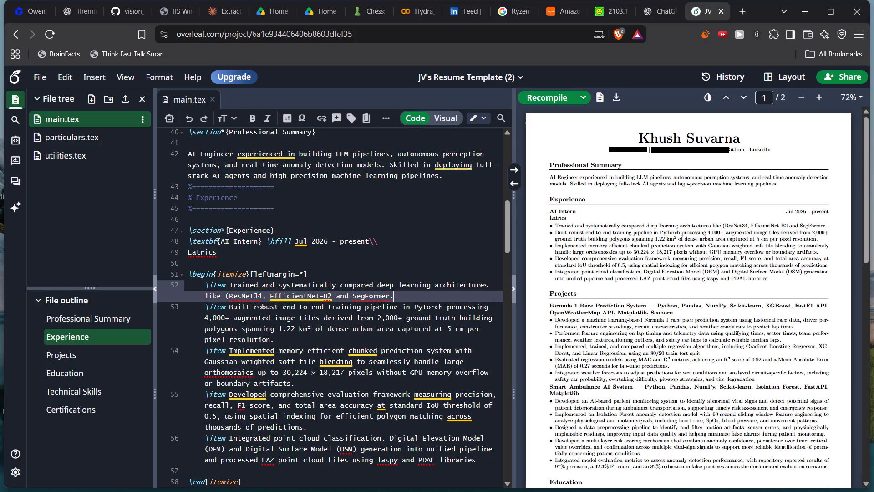
Cut the second Experience bullet short so it ends with "4,000+ augmented image tiles." and recompile the resume.
drag(276, 340, 266, 336)
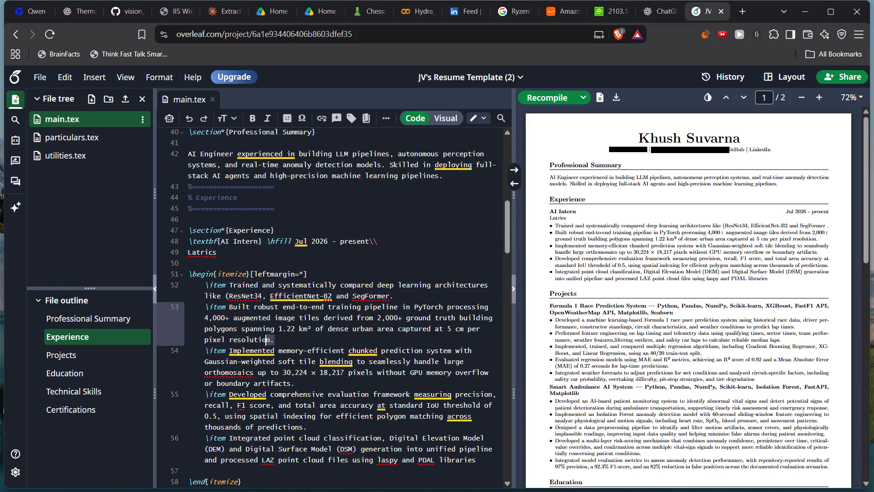
drag(266, 336, 318, 319)
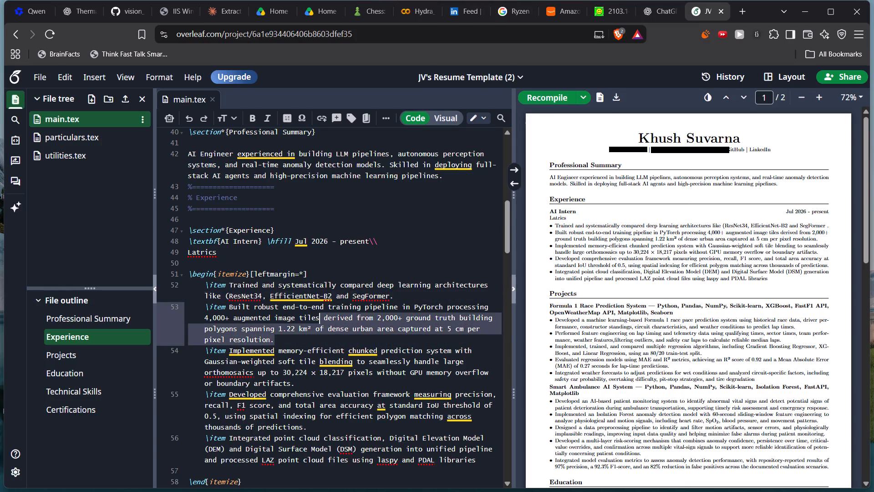
drag(318, 319, 321, 318)
key(BackSpace)
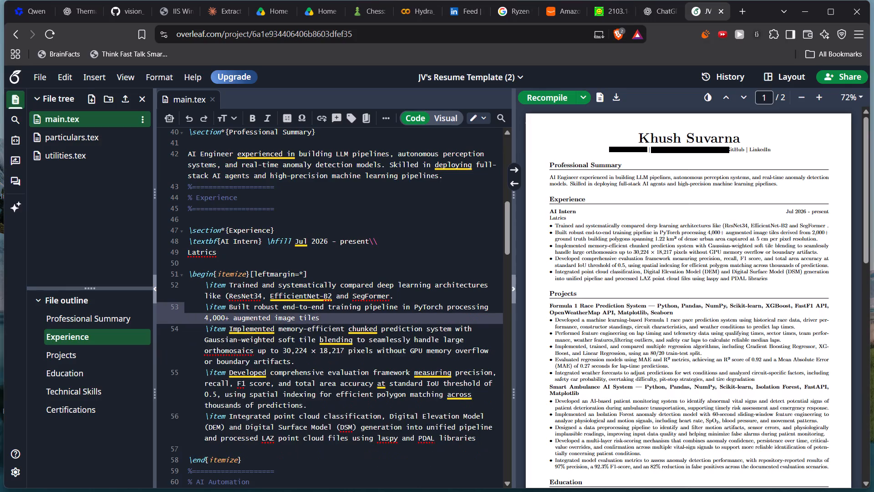
key(period)
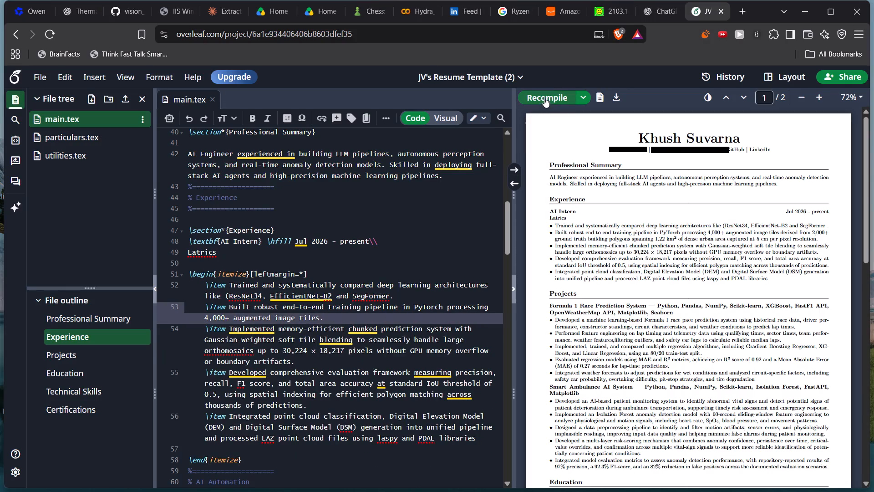
click(544, 97)
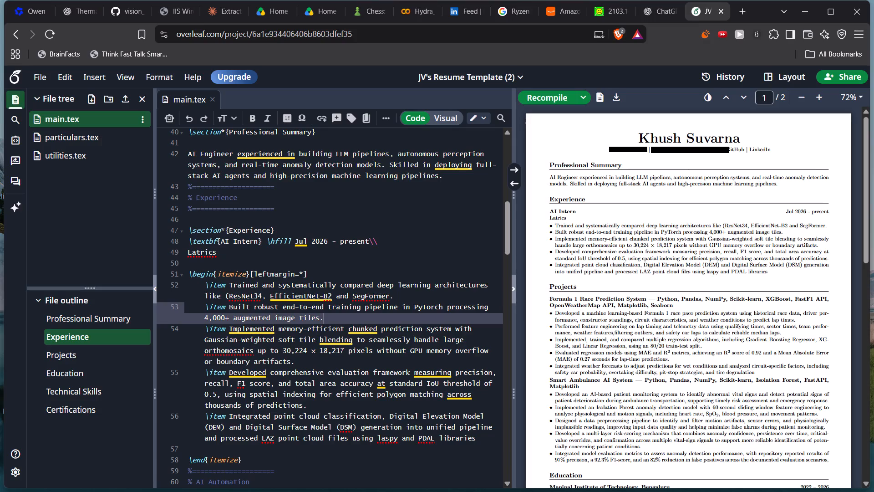
Insert a space between "4,000" and "+" in the second Experience bullet and recompile the resume.
click(227, 317)
key(Left)
key(space)
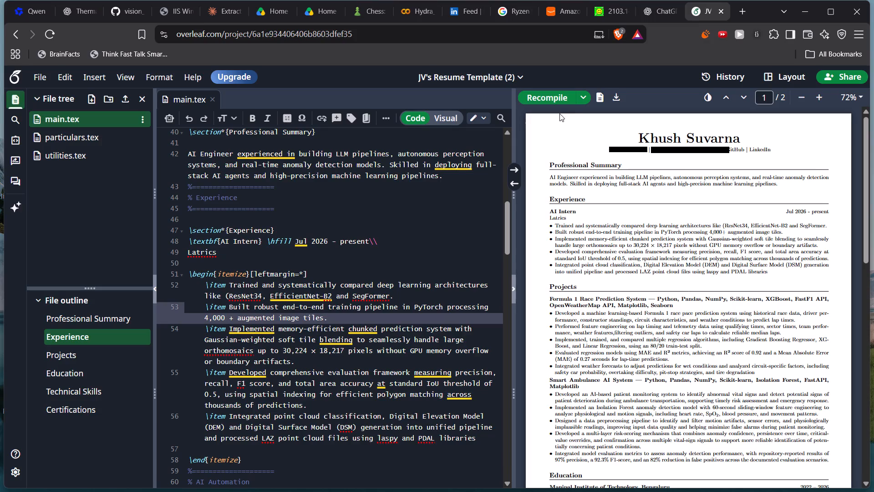
click(551, 102)
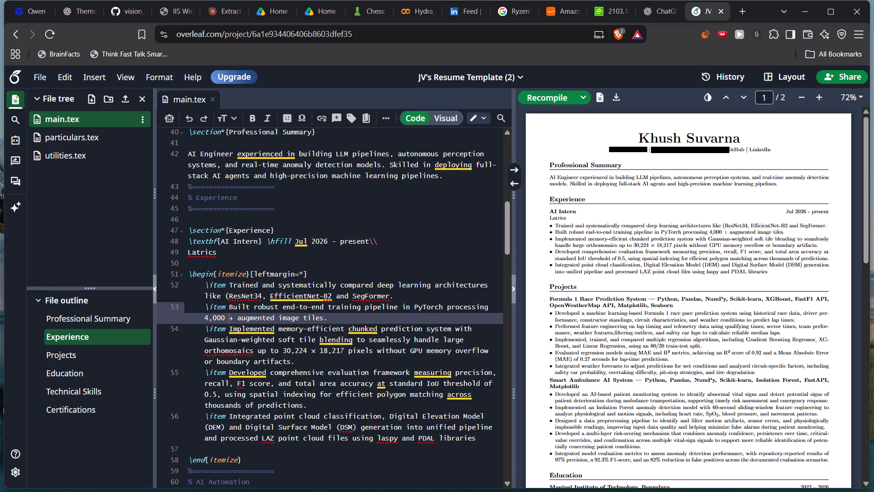
scroll(294, 360, down, 1)
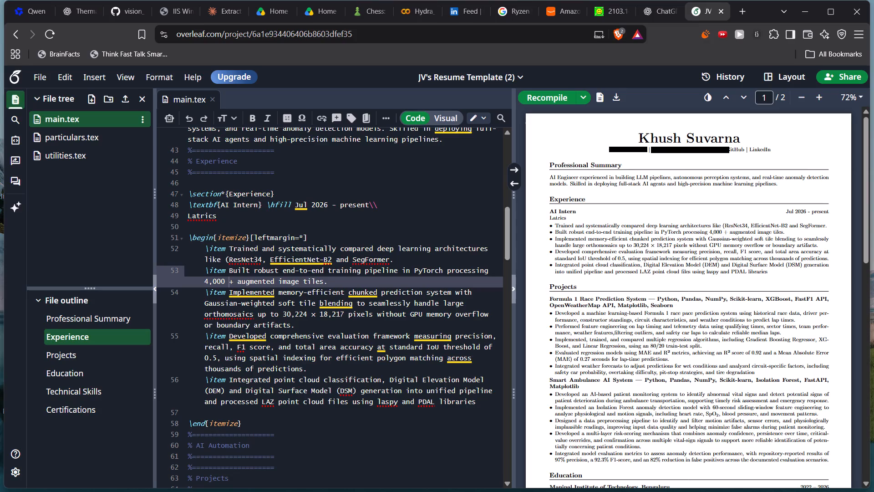
drag(229, 378, 325, 395)
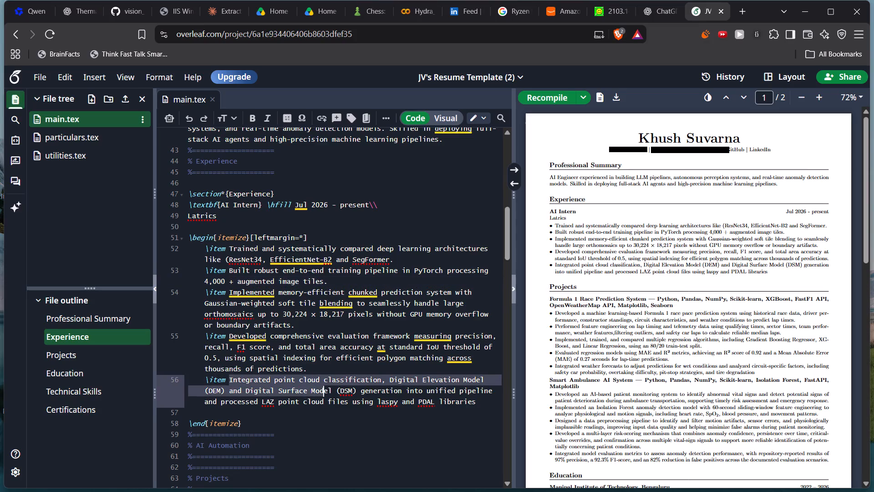
drag(325, 395, 395, 392)
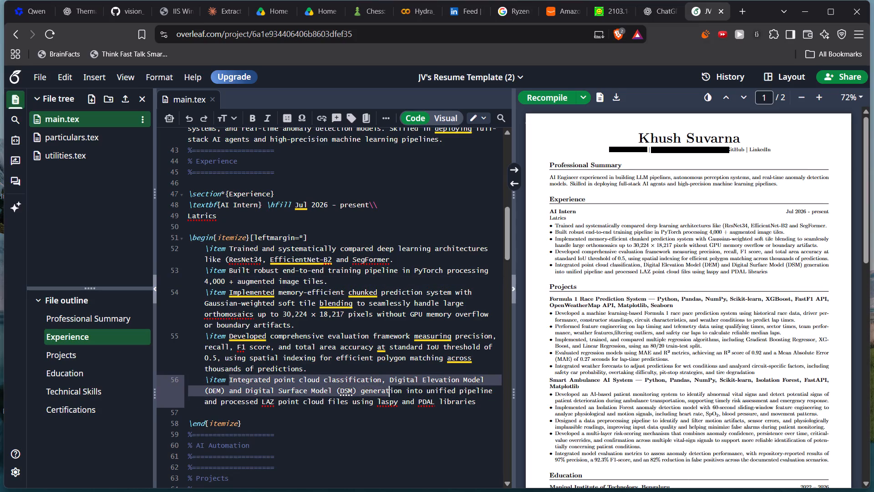
drag(395, 392, 356, 390)
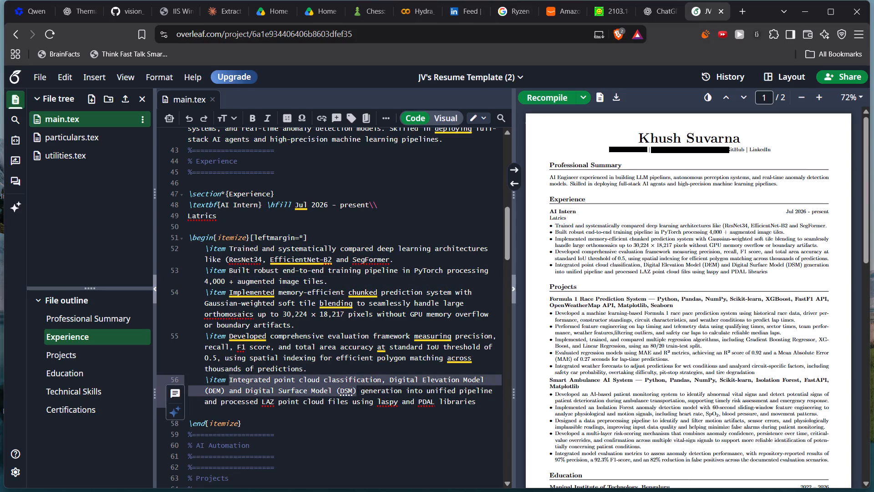
click(341, 366)
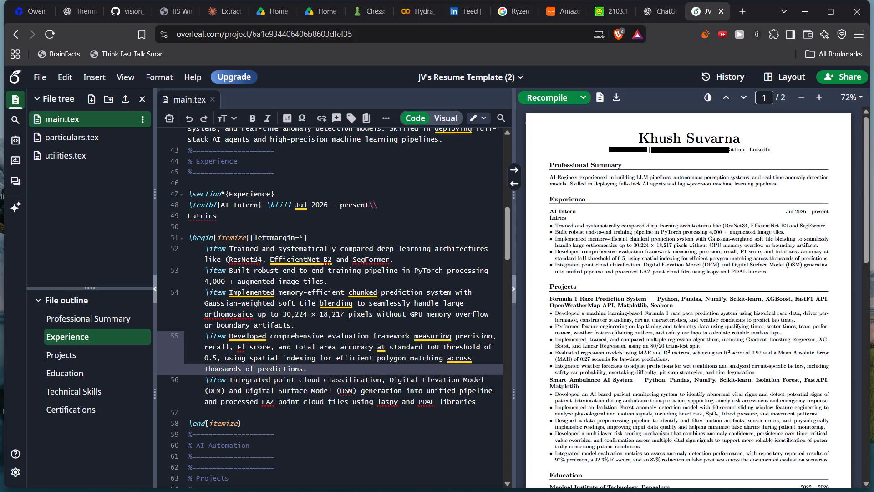
scroll(341, 366, down, 1)
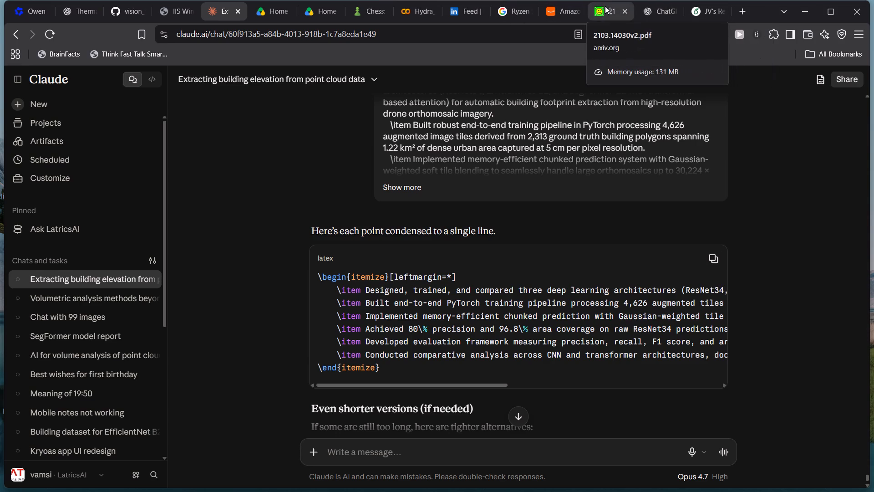
click(692, 10)
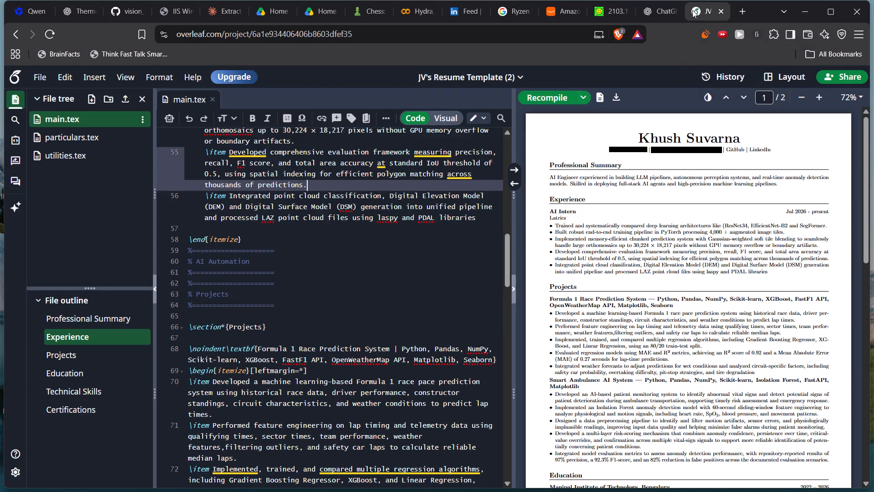
scroll(277, 293, up, 1)
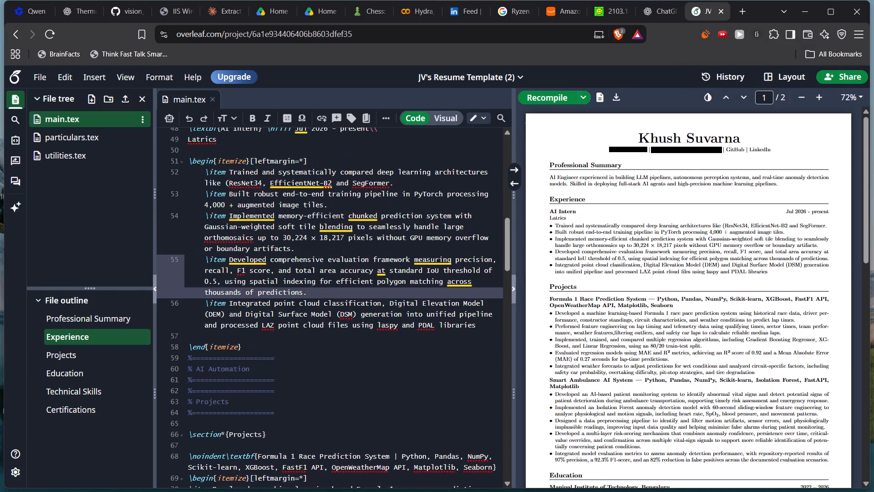
scroll(277, 293, up, 1)
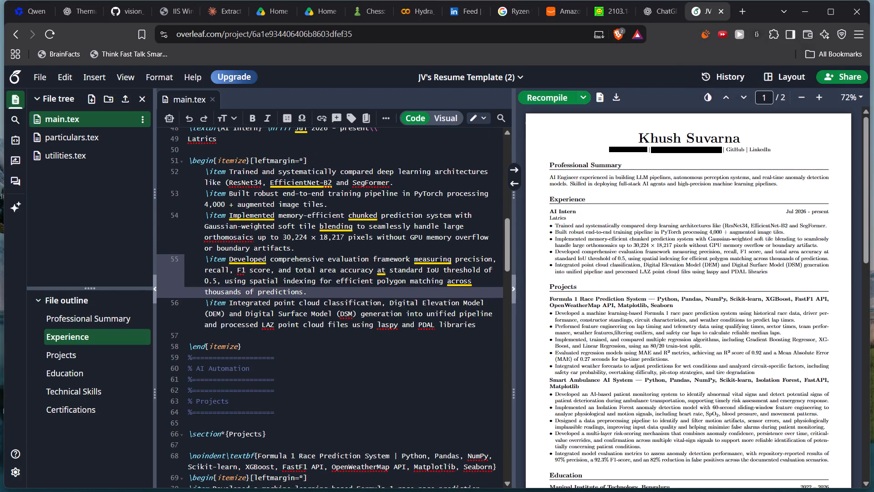
drag(242, 346, 187, 171)
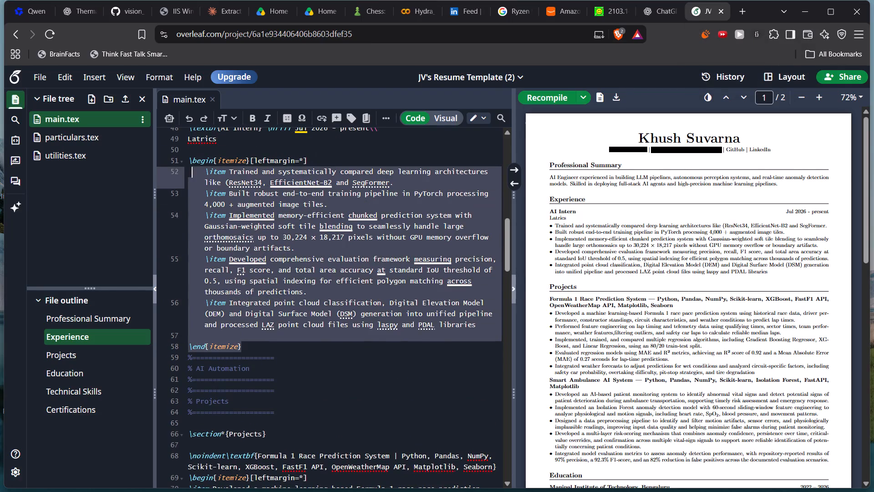
drag(187, 171, 186, 161)
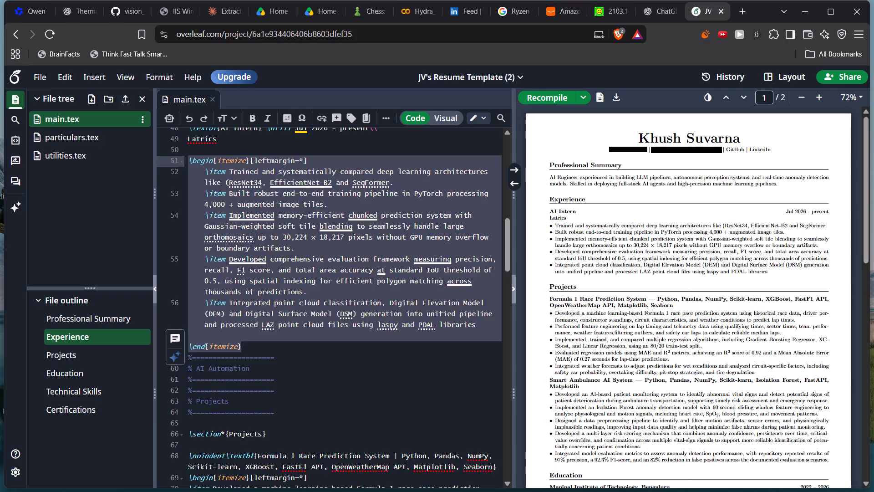
key(ctrl+v)
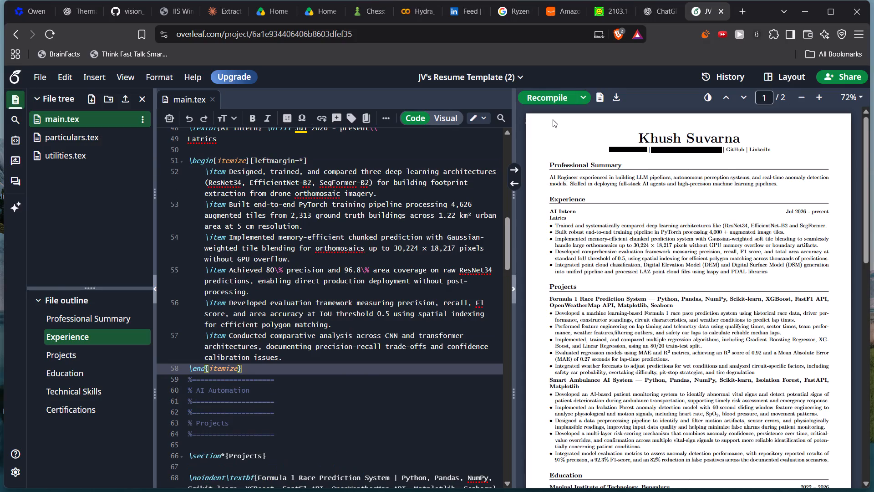
click(548, 94)
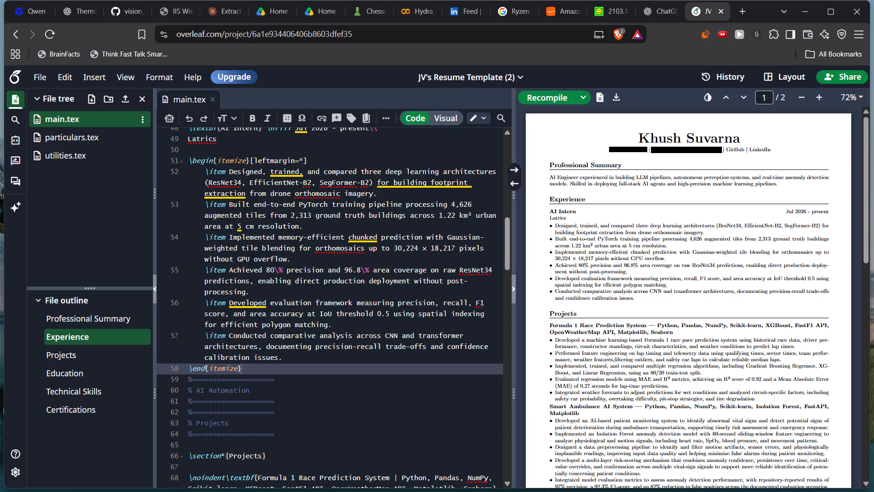
Delete the Experience bullet about 80% precision and 96.8% area coverage, including its empty line.
scroll(366, 193, up, 1)
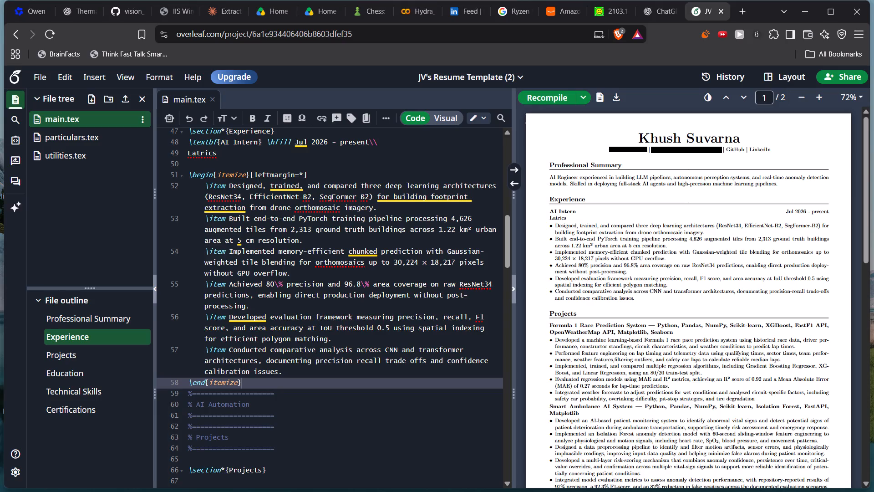
drag(252, 305, 205, 288)
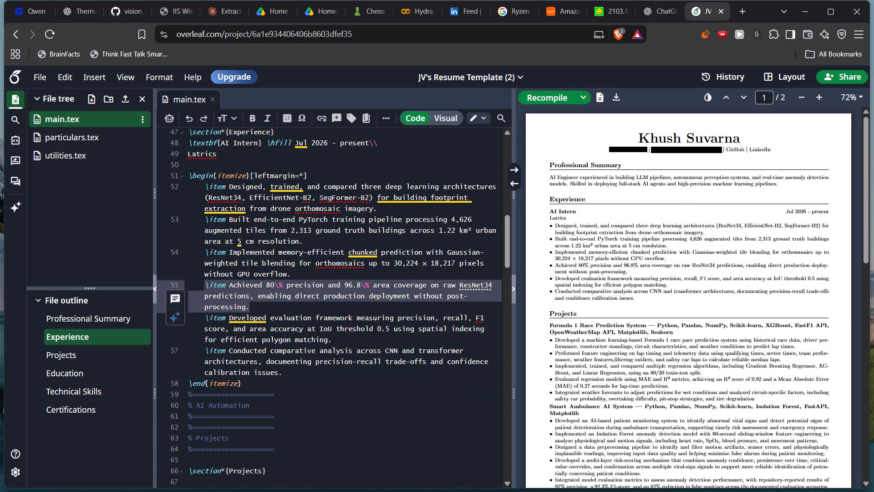
key(BackSpace)
key(BackSpace)
key(BackSpace)
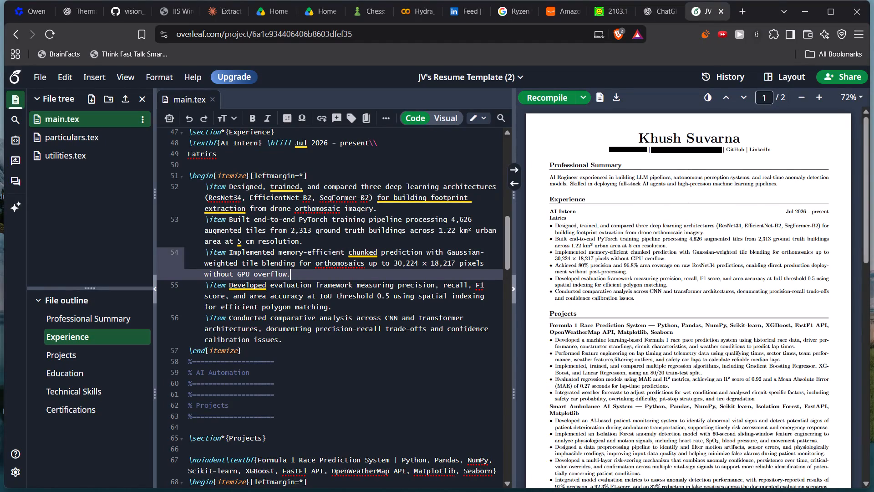
Remove "precision-recall trade-offs" after "documenting" in the last Experience bullet and recompile the resume.
drag(425, 331, 294, 332)
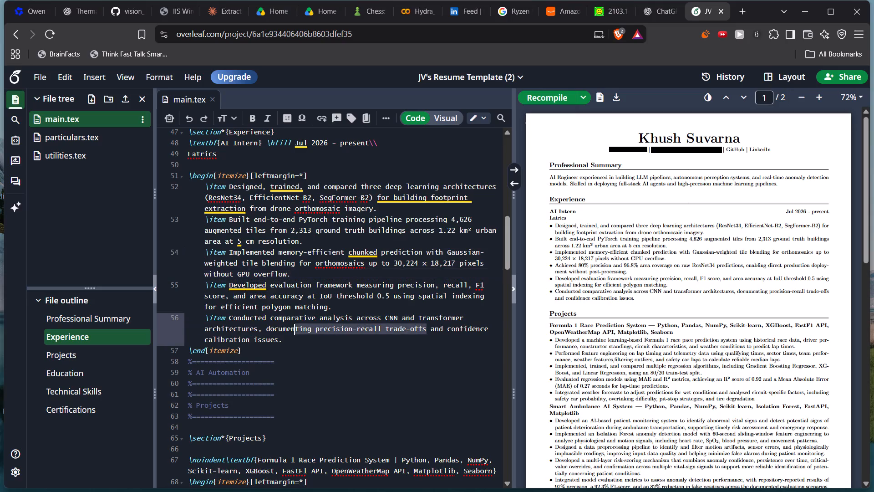
drag(294, 332, 269, 334)
drag(269, 334, 295, 336)
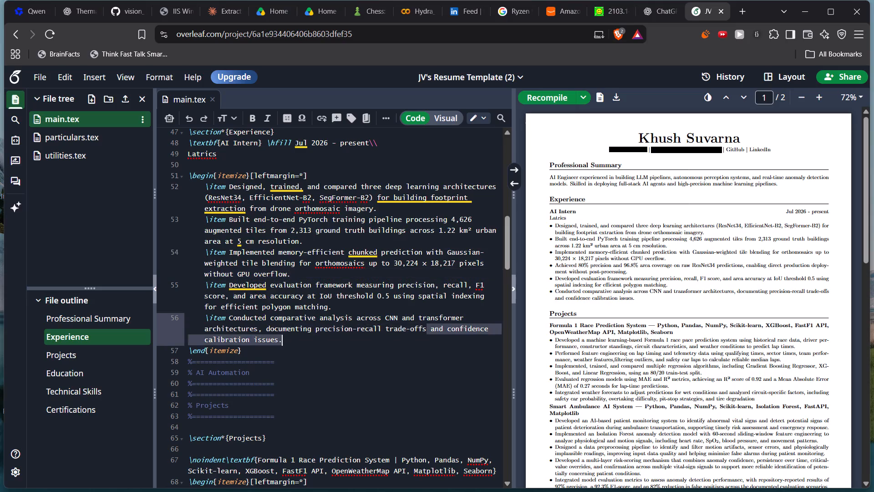
drag(295, 336, 318, 330)
key(BackSpace)
key(BackSpace)
key(BackSpace)
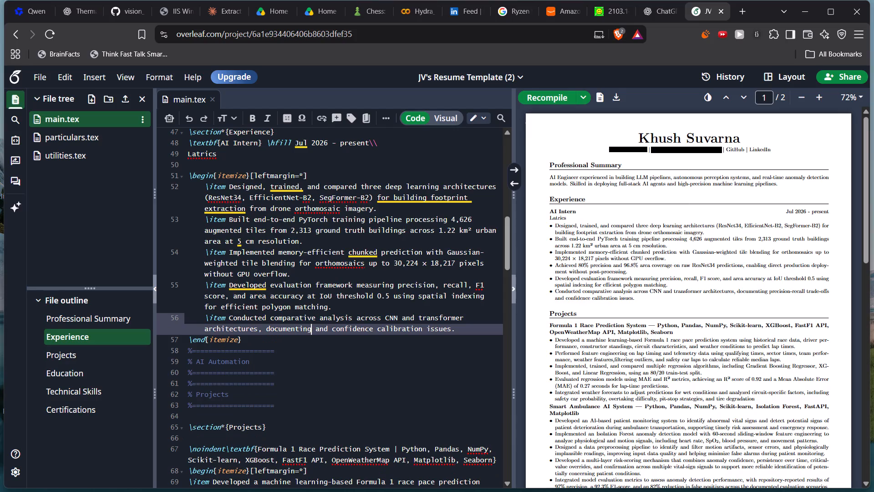
click(540, 95)
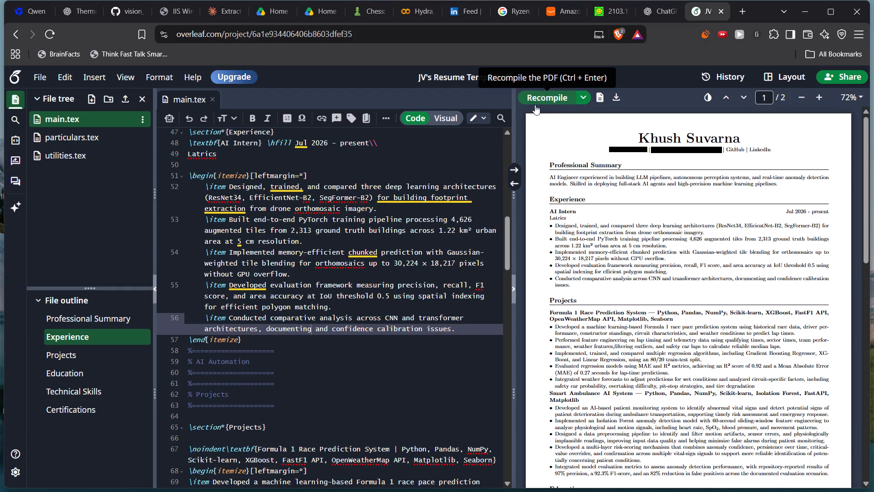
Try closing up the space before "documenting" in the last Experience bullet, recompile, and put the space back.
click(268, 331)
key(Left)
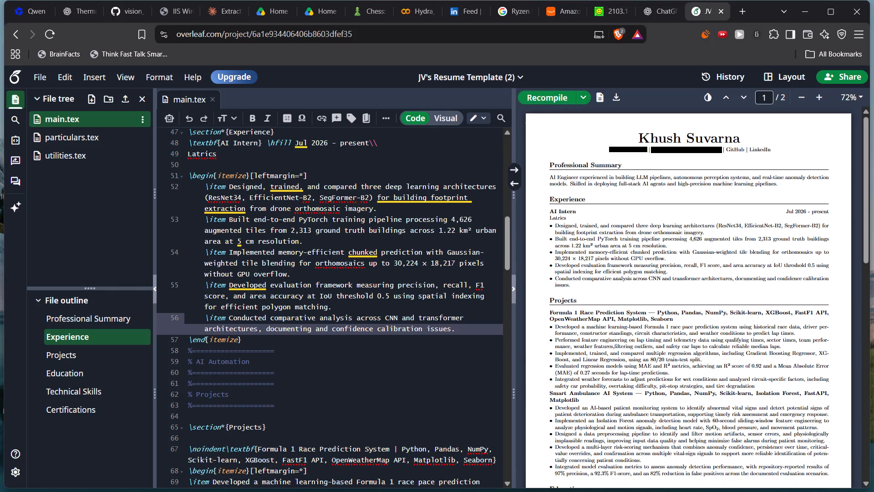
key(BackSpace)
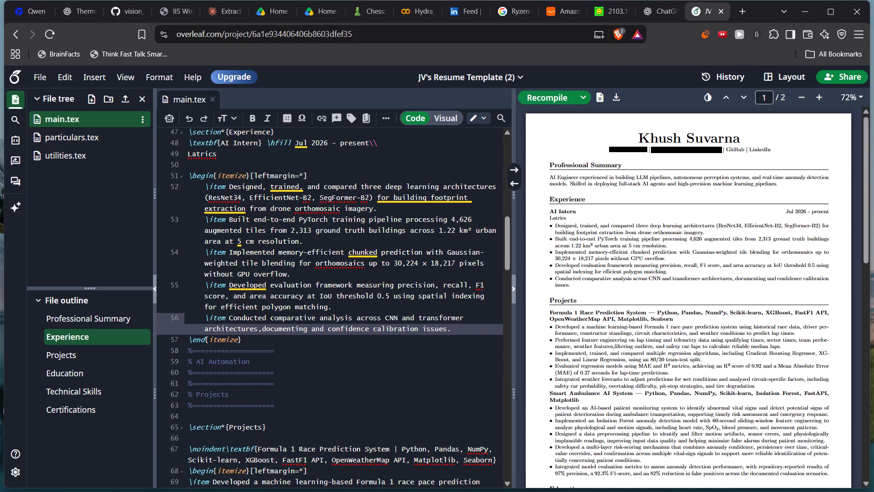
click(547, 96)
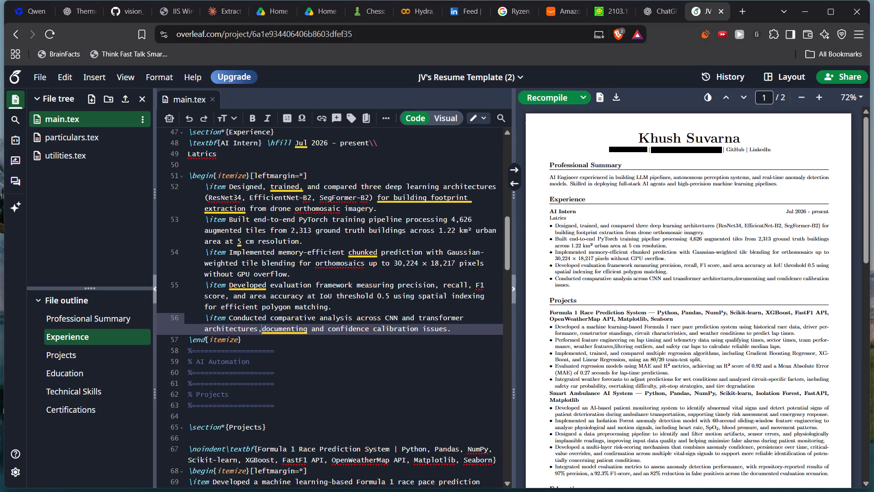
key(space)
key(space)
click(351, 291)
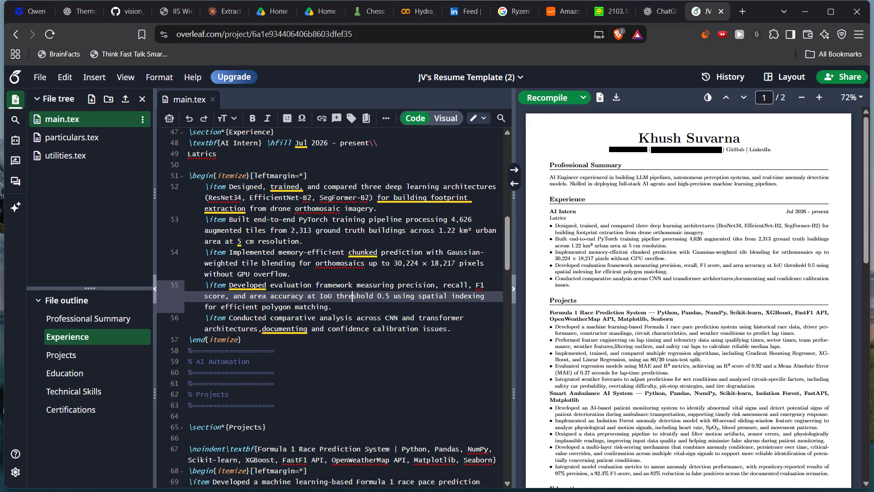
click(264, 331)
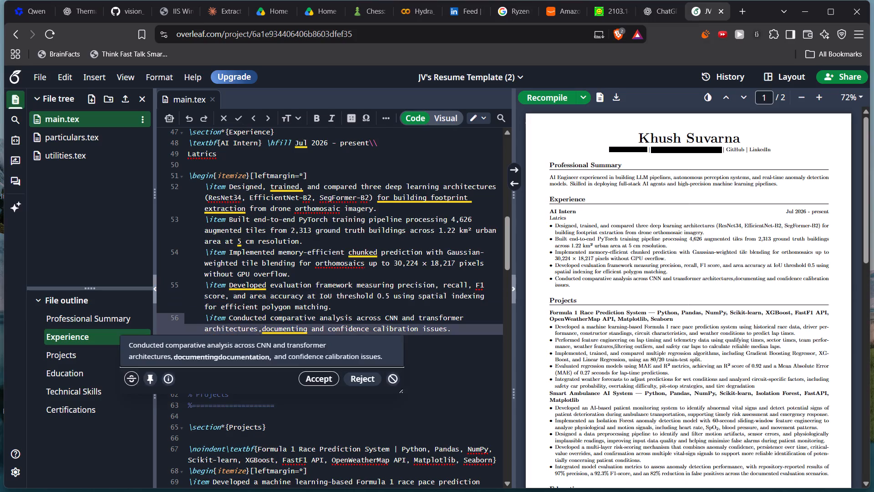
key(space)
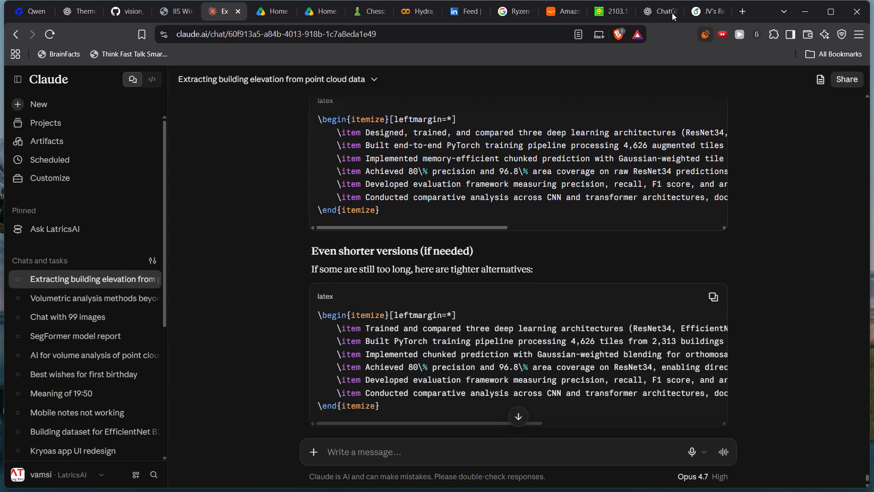
click(699, 14)
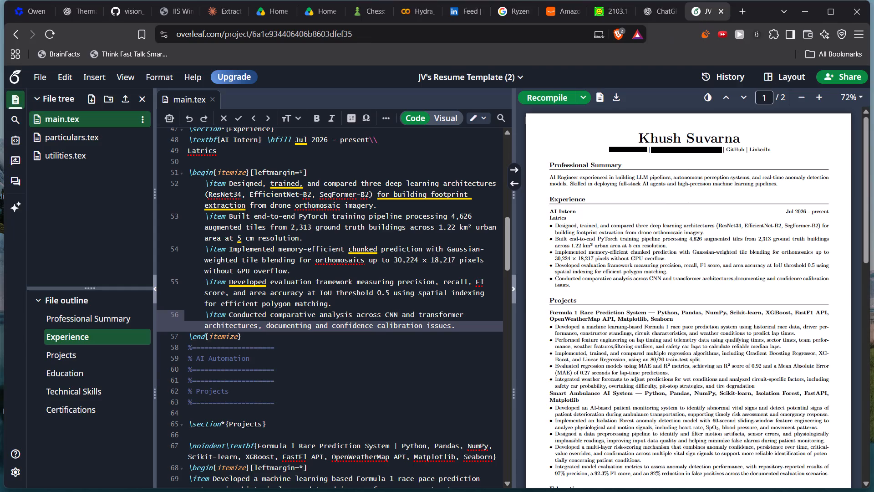
drag(242, 339, 199, 278)
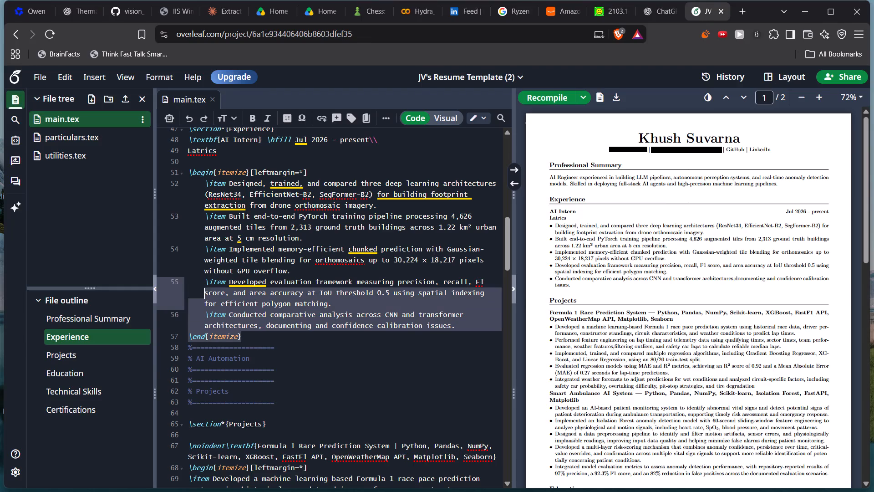
drag(199, 278, 183, 176)
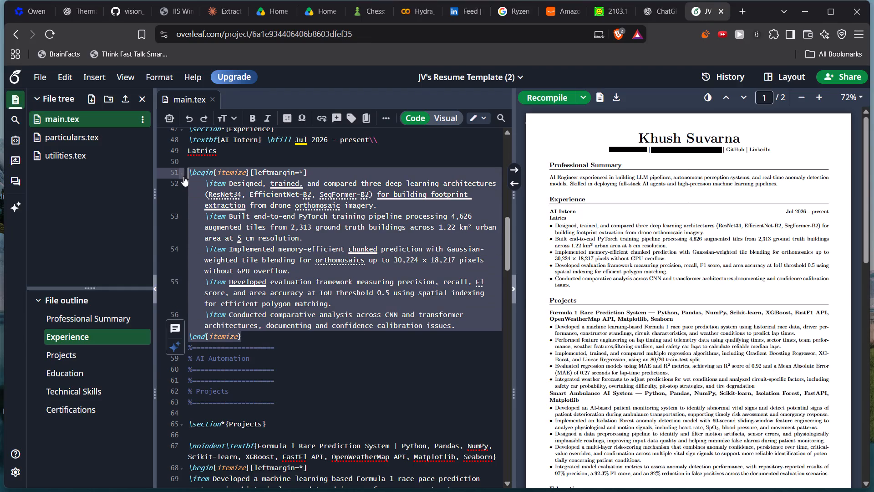
key(ctrl+v)
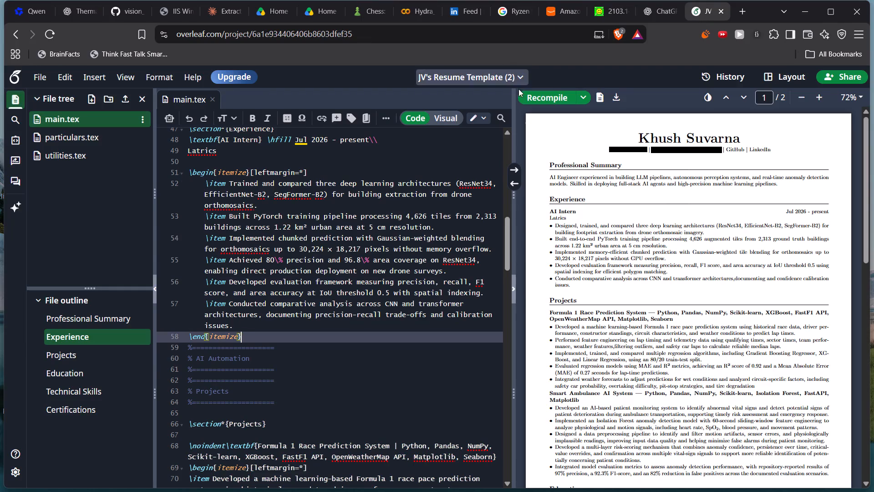
click(531, 92)
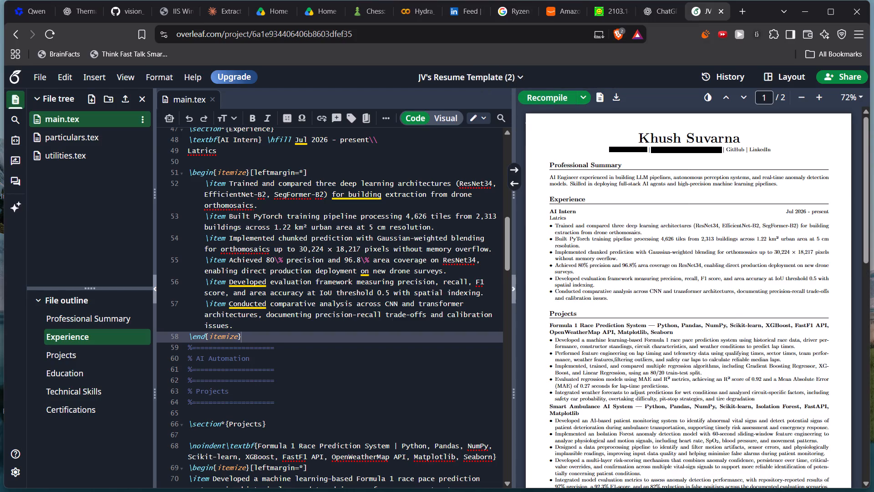
Change the tile count in the PyTorch training pipeline bullet to 4,000+.
click(424, 213)
key(Right)
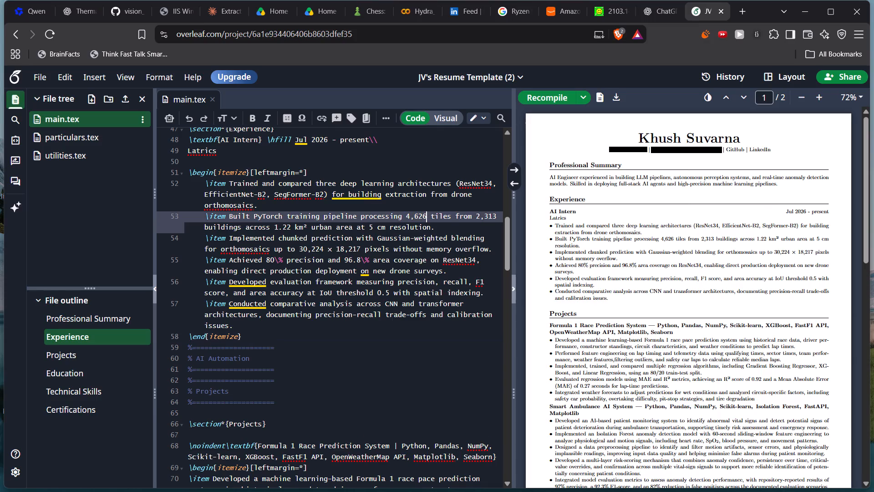
key(BackSpace)
key(BackSpace)
key(BackSpace)
text(00)
key(space)
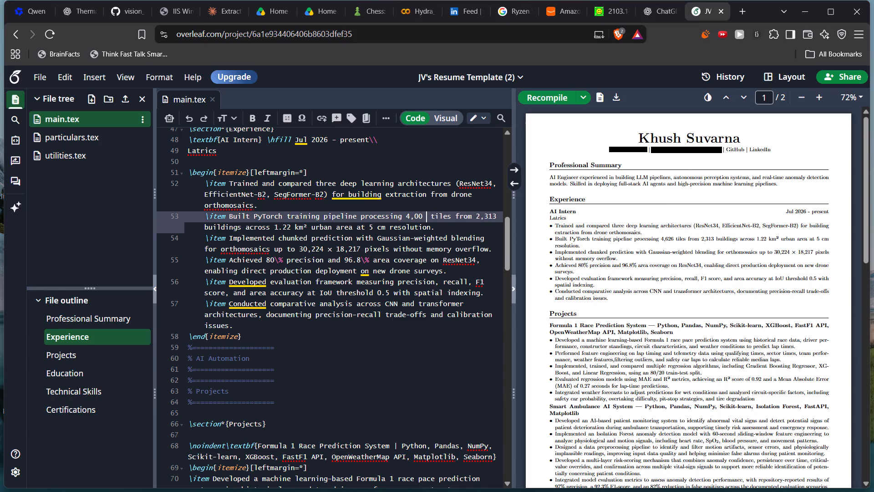
key(BackSpace)
text(0)
key(space)
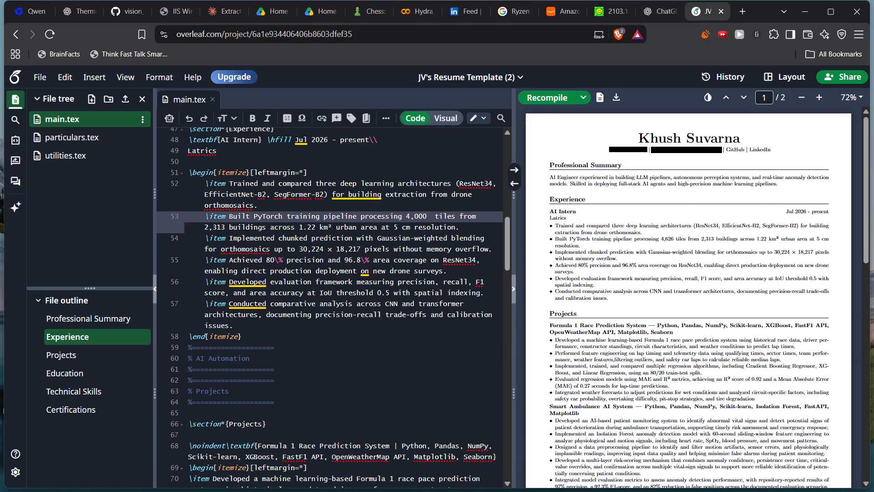
key(shift+plus)
key(BackSpace)
key(BackSpace)
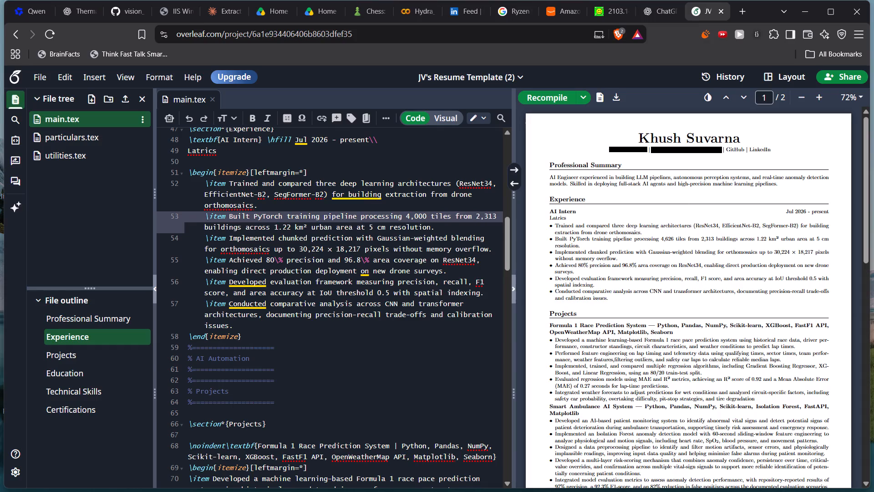
key(shift+plus)
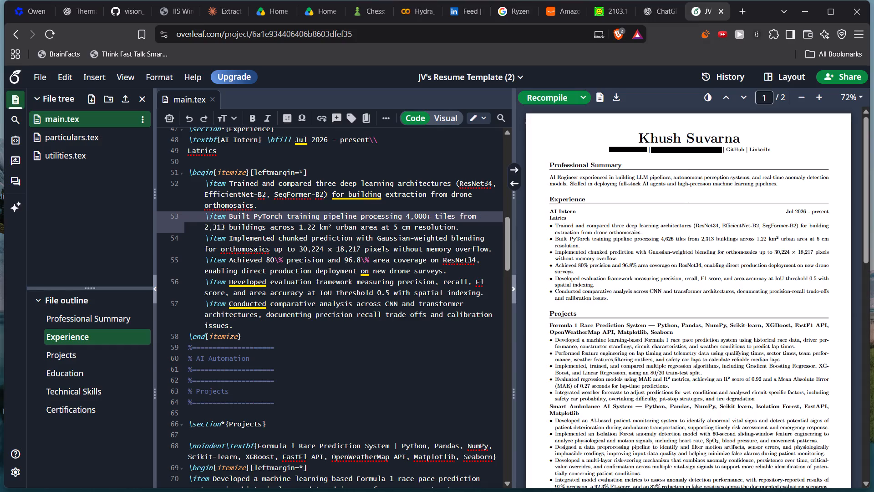
Change the building count in the PyTorch training pipeline bullet to 2,000+ and recompile the resume.
click(228, 225)
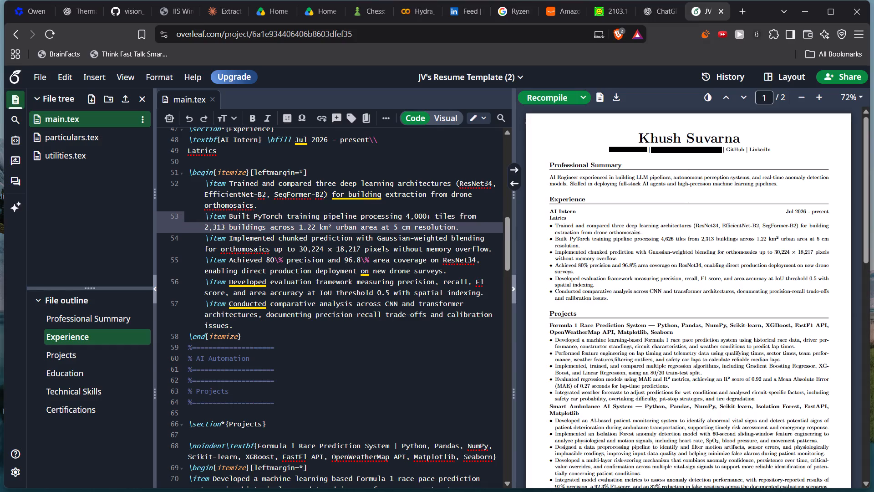
key(Left)
key(BackSpace)
key(BackSpace)
key(BackSpace)
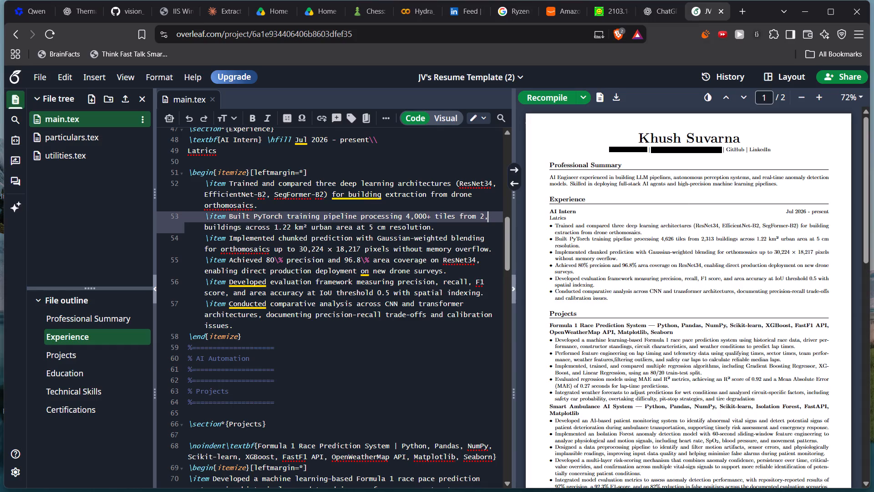
text(000)
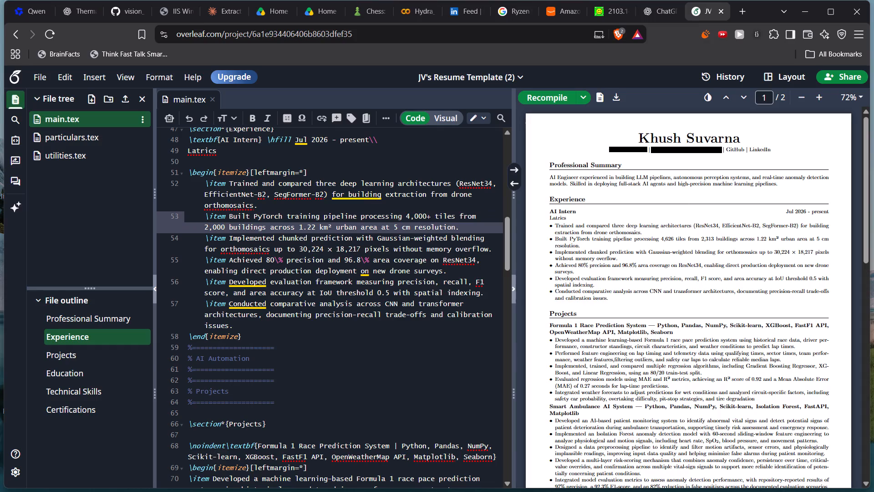
key(shift+plus)
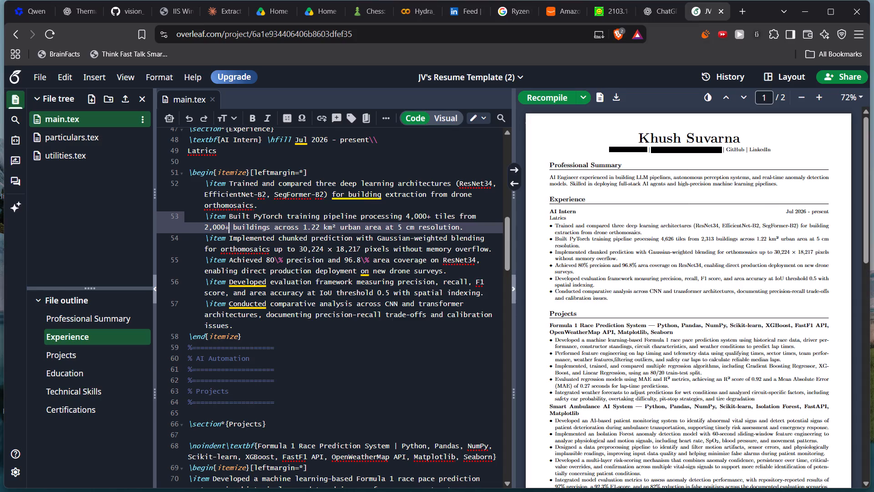
click(549, 96)
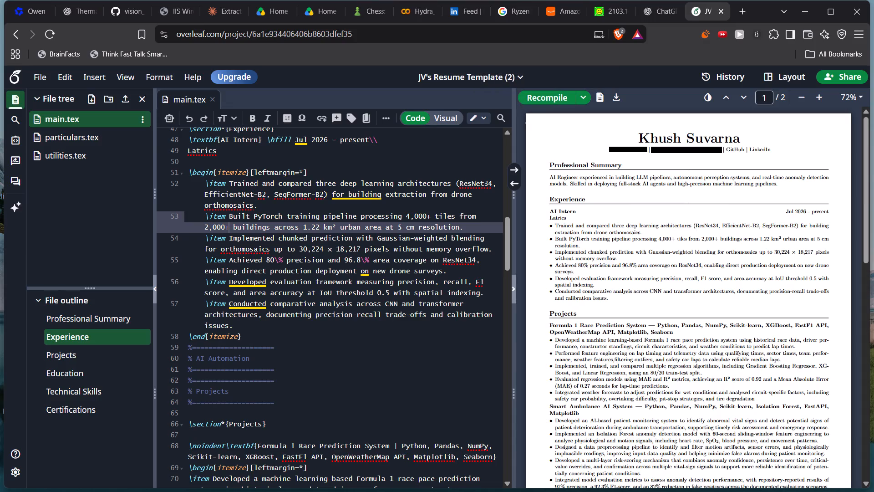
Remove "at 5 cm resolution" from the end of the PyTorch pipeline bullet, keeping the full stop, and recompile.
click(461, 229)
key(BackSpace)
key(BackSpace)
key(BackSpace)
key(BackSpace)
key(BackSpace)
key(BackSpace)
key(BackSpace)
key(BackSpace)
key(BackSpace)
key(BackSpace)
key(BackSpace)
key(BackSpace)
key(BackSpace)
key(BackSpace)
key(BackSpace)
key(BackSpace)
key(BackSpace)
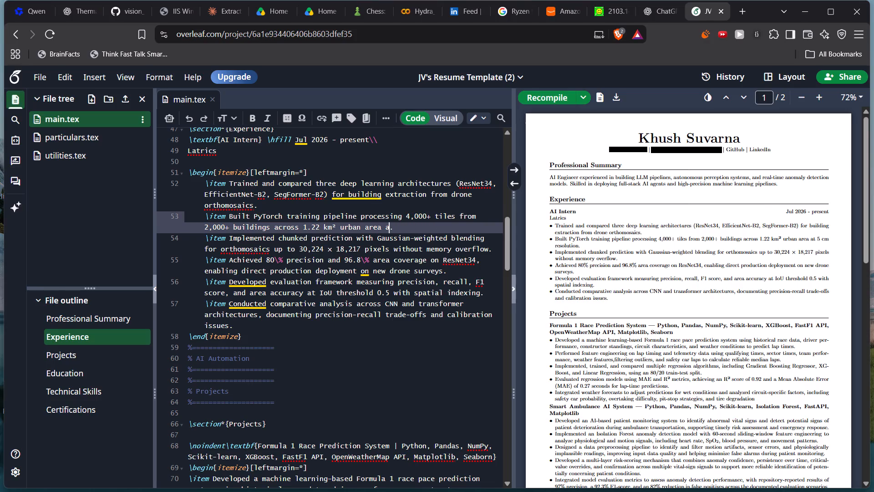
key(BackSpace)
key(BackSpace)
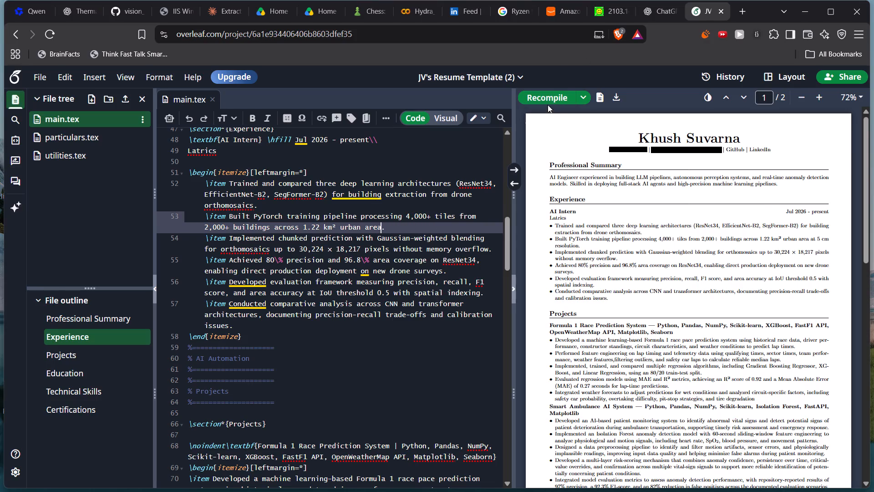
click(547, 102)
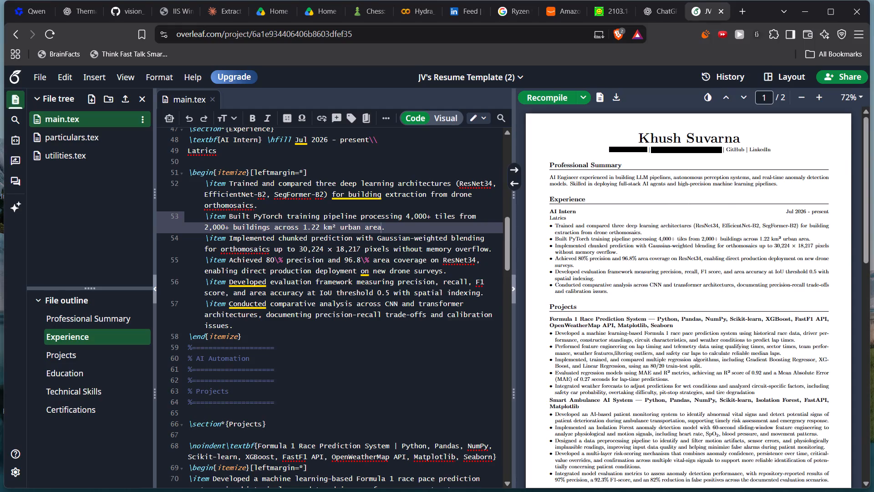
Delete the Experience bullet about 80% precision and 96.8% area coverage, including its empty line.
click(454, 250)
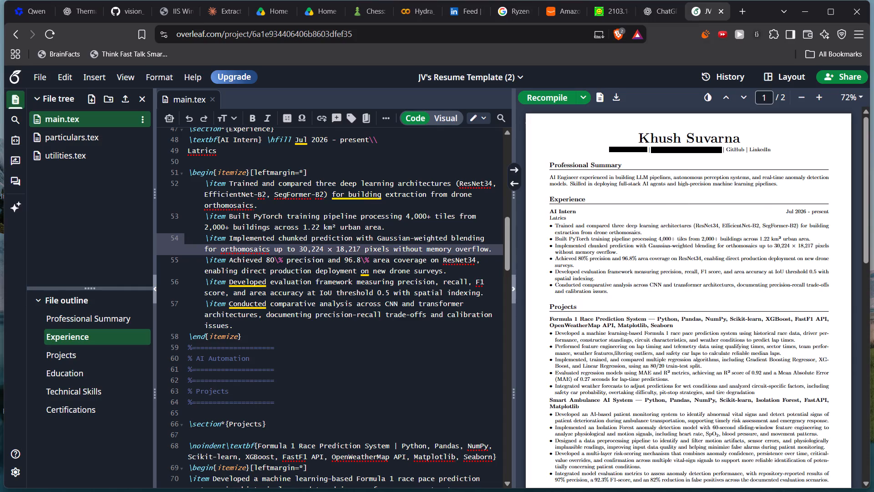
drag(448, 272, 373, 269)
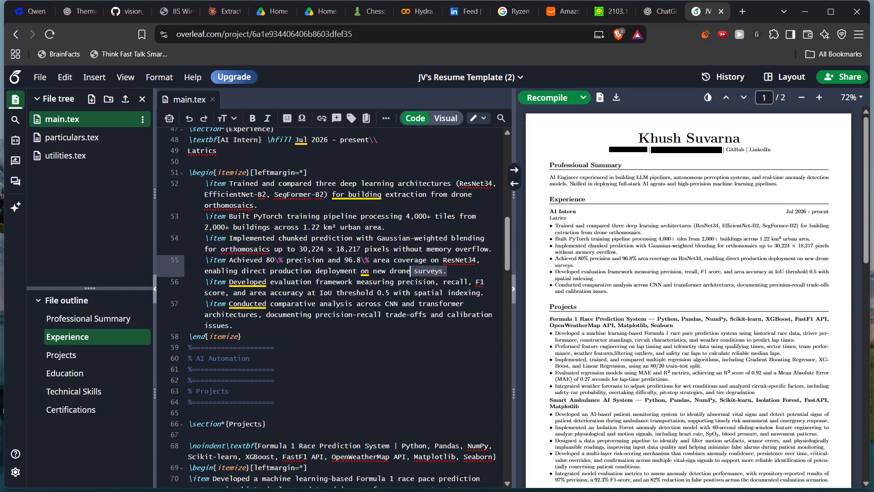
drag(373, 269, 204, 263)
key(BackSpace)
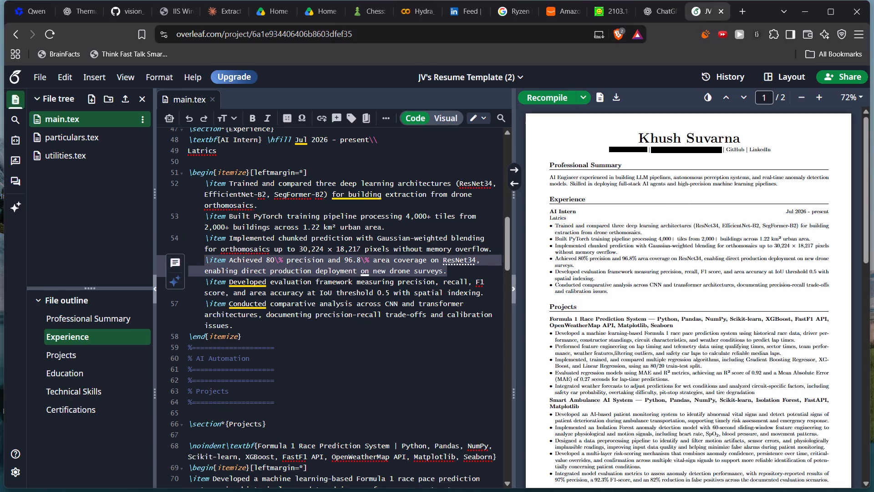
key(BackSpace)
key(BackSpace)
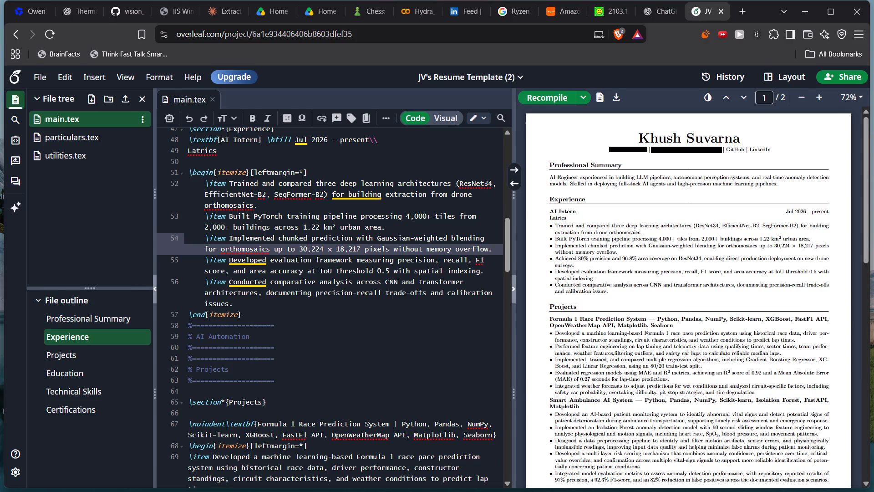
Delete the Experience bullet about the evaluation framework, including its empty line, recompile, and check the page layout.
drag(483, 272, 209, 261)
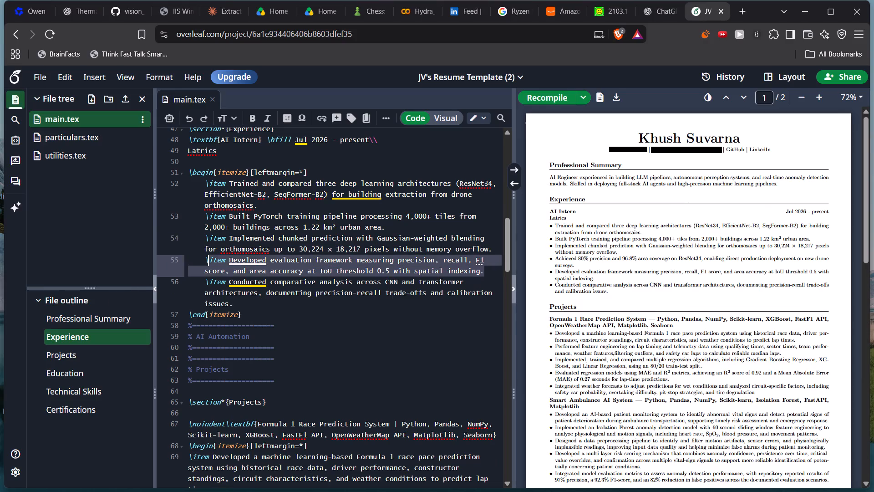
drag(209, 261, 198, 265)
key(BackSpace)
key(BackSpace)
key(BackSpace)
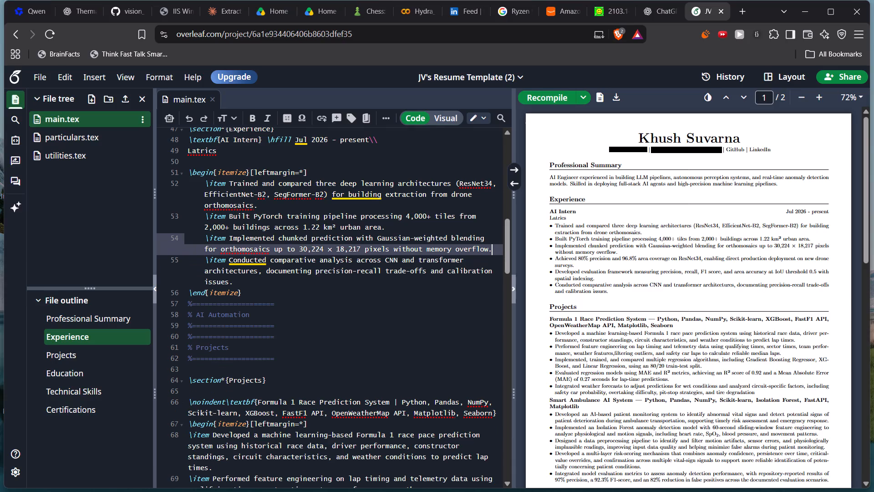
click(531, 94)
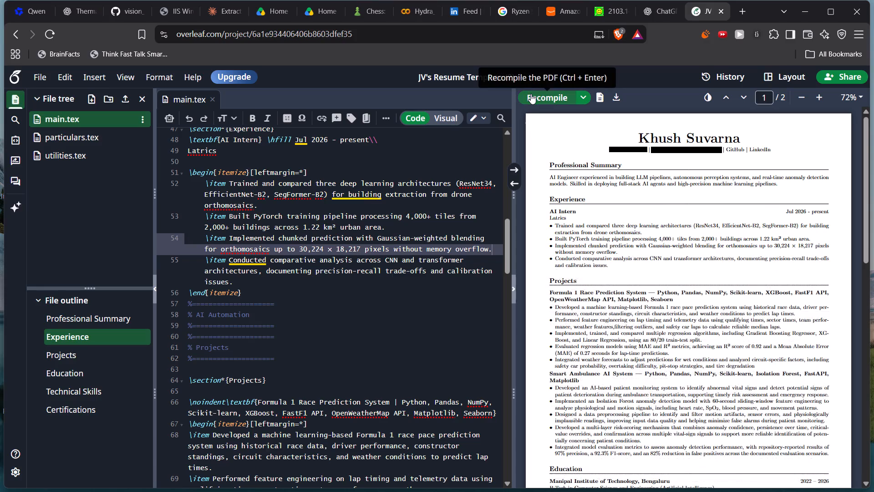
scroll(648, 251, down, 4)
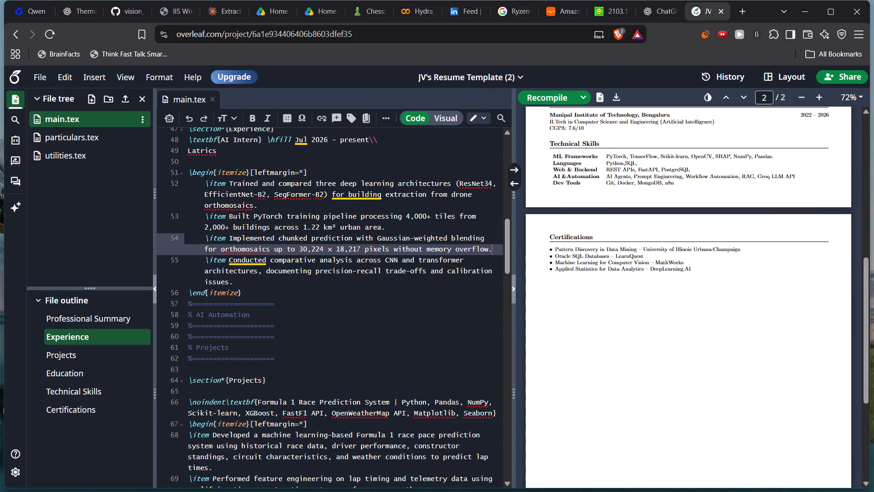
scroll(648, 251, up, 6)
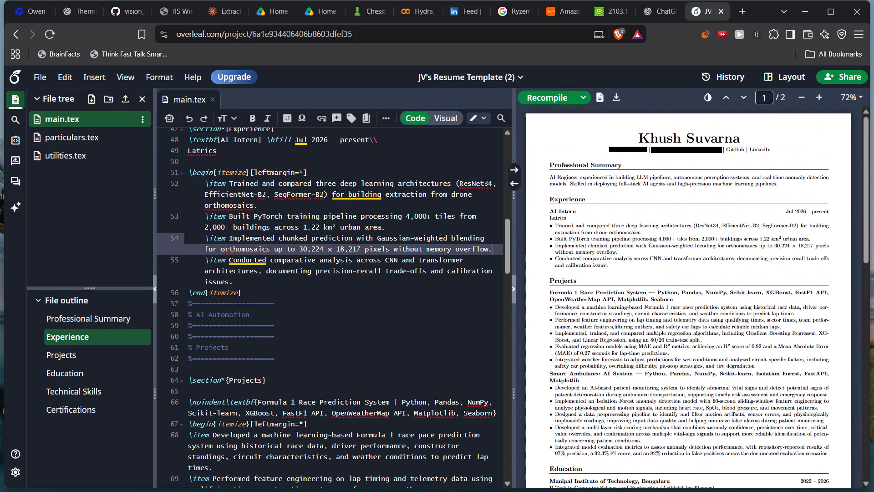
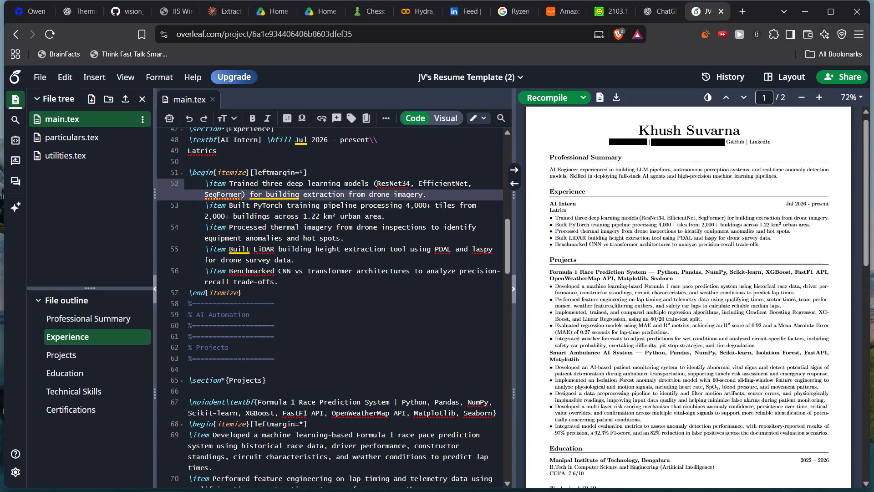
drag(279, 284, 213, 271)
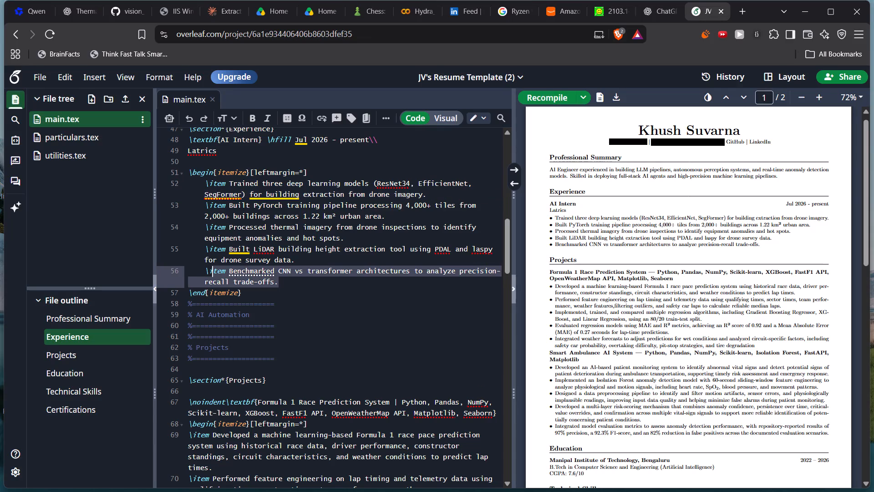
drag(213, 271, 206, 272)
key(ctrl+v)
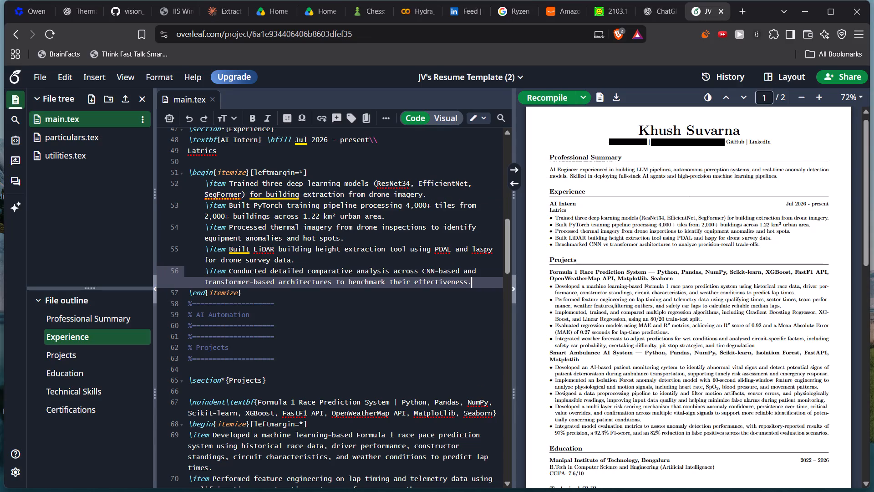
click(539, 95)
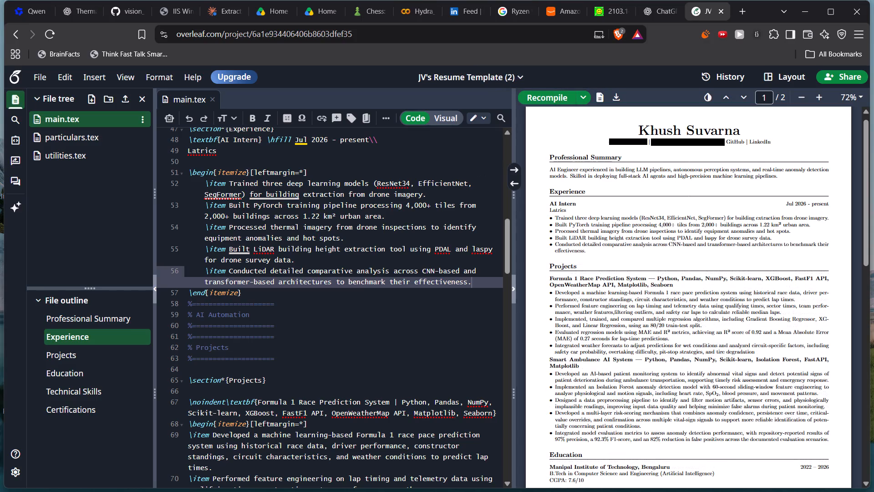
Delete the word "detailed" from the last Experience bullet, keeping a single space after "Conducted", and recompile.
click(302, 269)
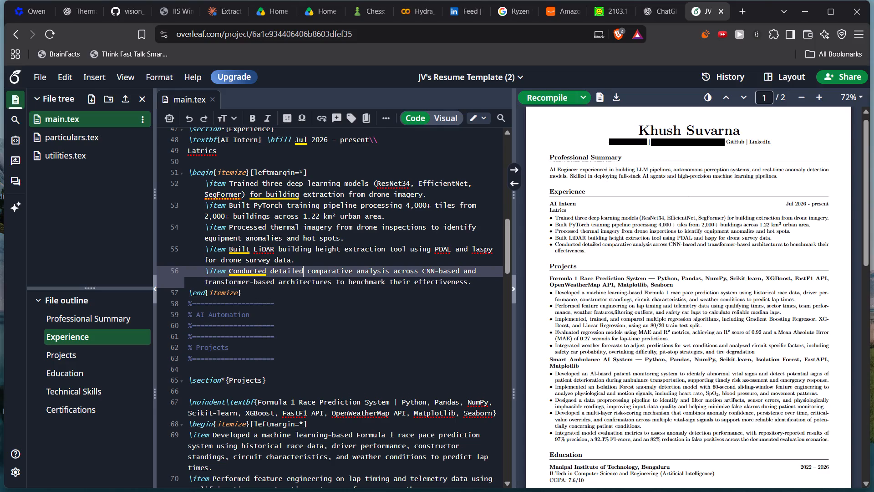
key(BackSpace)
key(BackSpace)
key(BackSpace)
key(BackSpace)
key(BackSpace)
key(BackSpace)
key(BackSpace)
key(BackSpace)
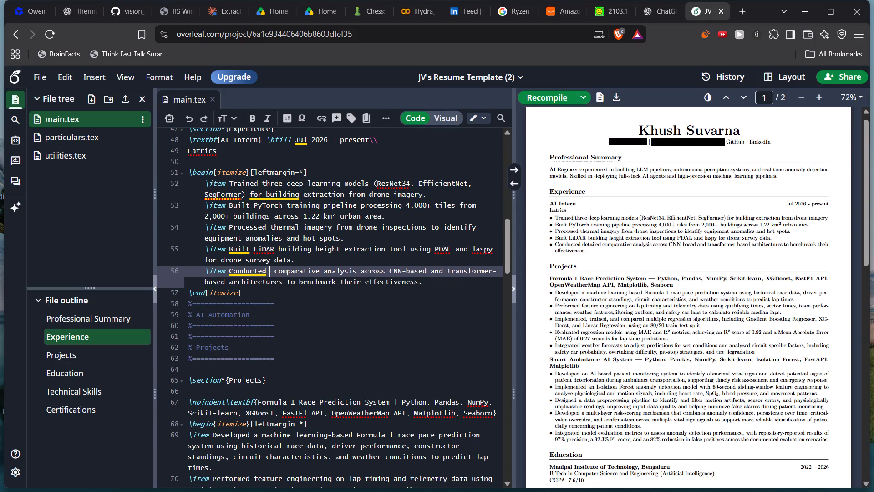
key(BackSpace)
key(Right)
key(BackSpace)
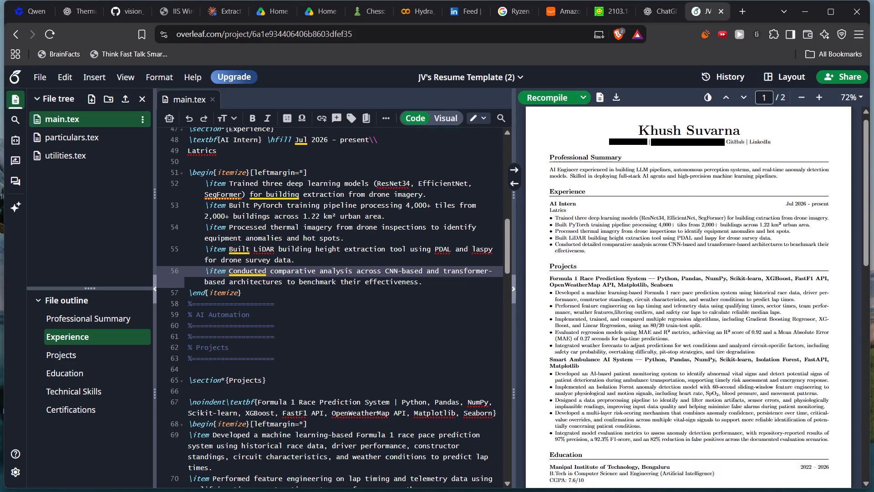
key(space)
click(543, 101)
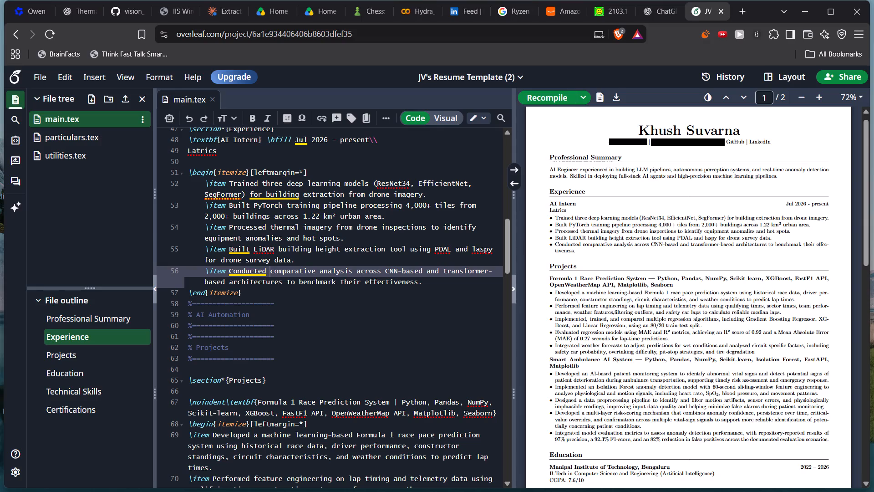
click(418, 281)
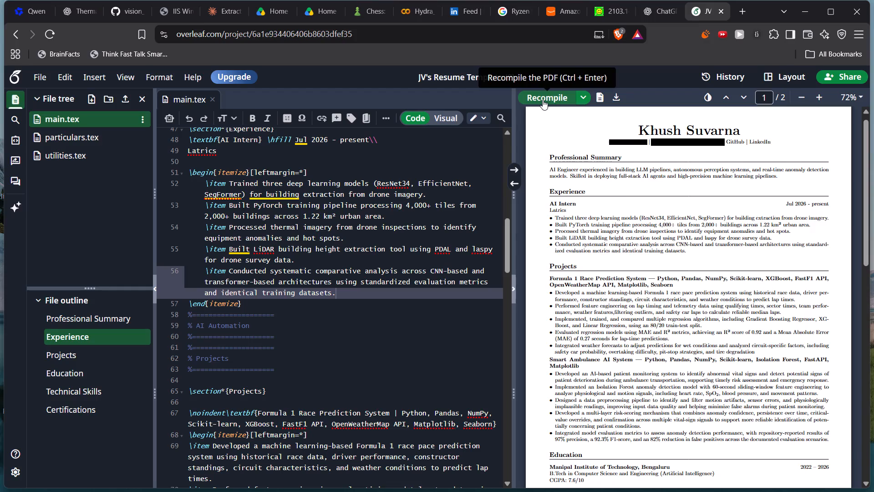
click(542, 99)
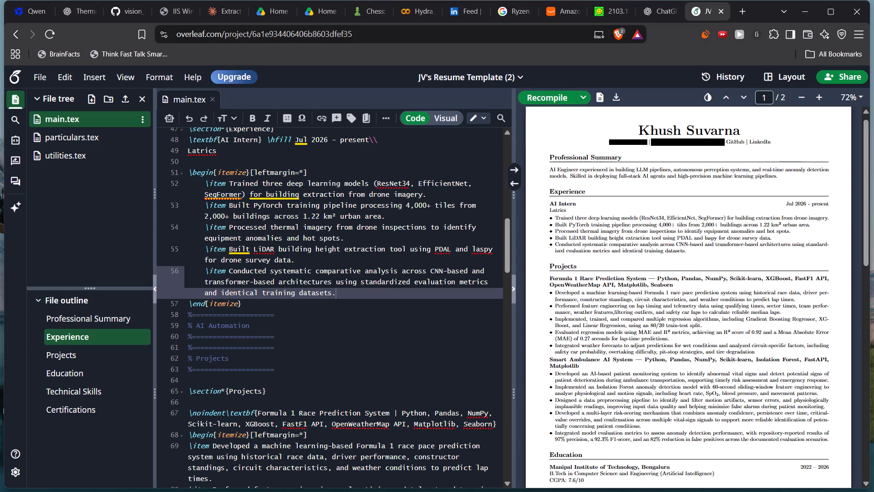
Delete "and identical training datasets." from the end of the last Experience bullet and recompile.
drag(340, 298, 225, 295)
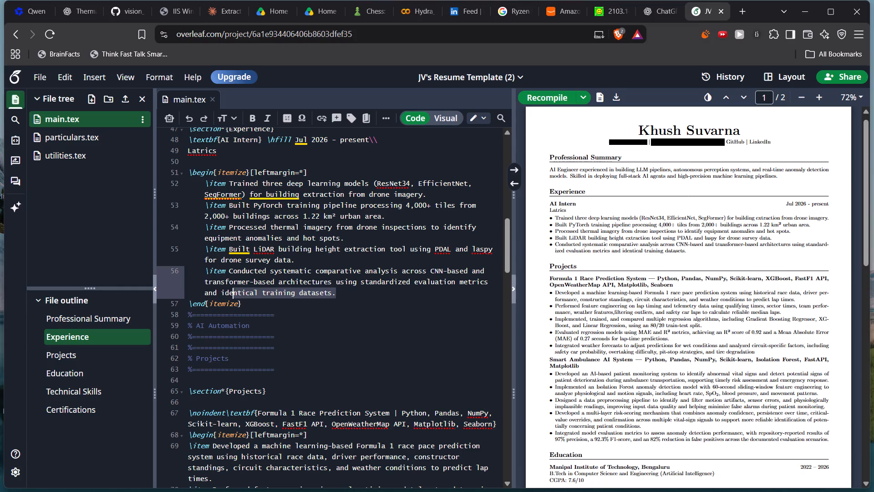
drag(225, 295, 203, 293)
key(BackSpace)
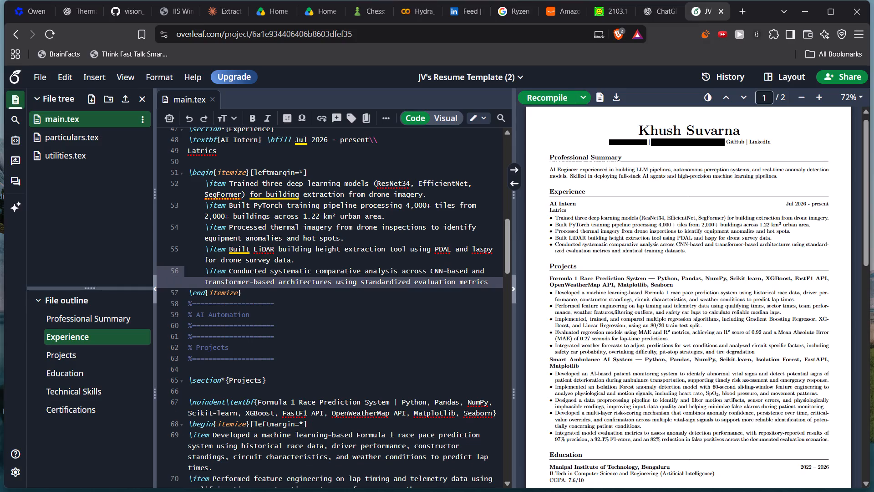
click(536, 94)
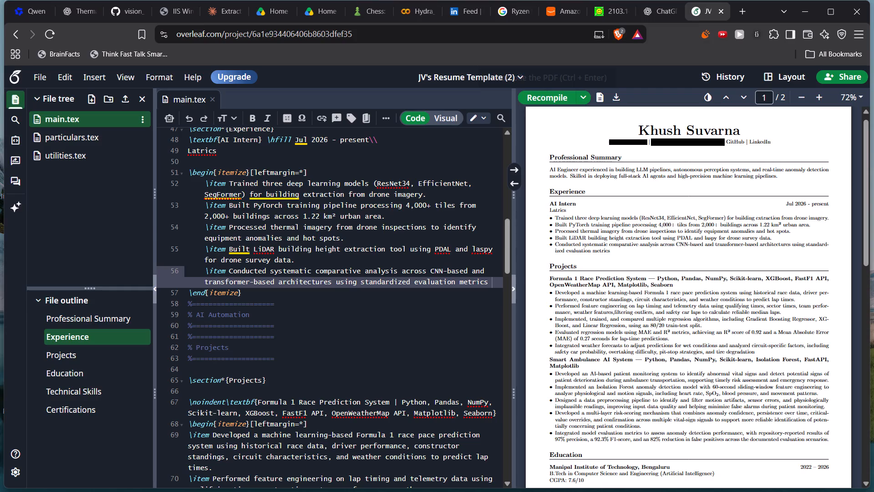
Delete the word "standardized" before "evaluation metrics" in the last Experience bullet, keeping a single space, and recompile.
drag(410, 282, 361, 285)
key(BackSpace)
key(BackSpace)
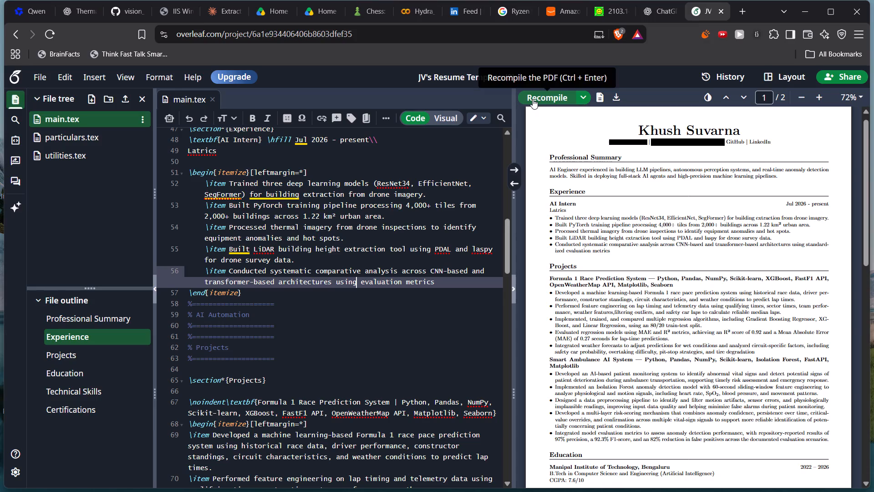
click(533, 99)
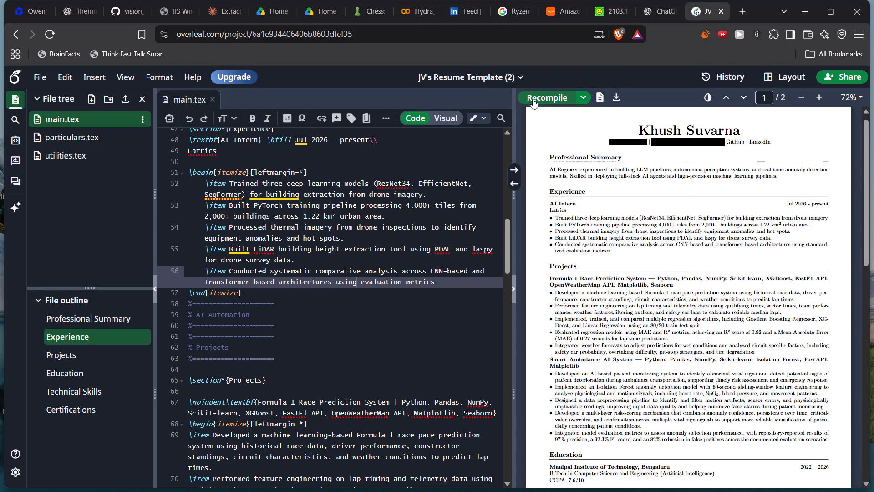
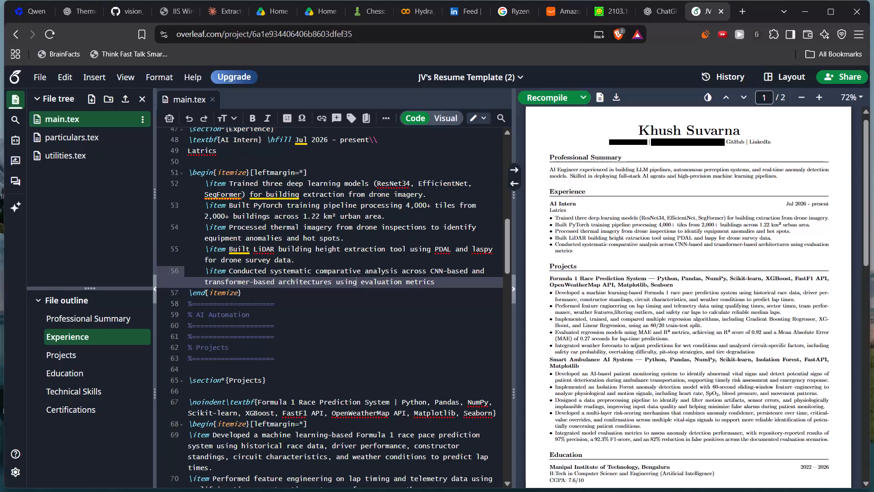
Delete "-based" after "CNN" in the last Experience bullet, recompile, and check how the bullet fits in the PDF.
click(467, 275)
key(BackSpace)
key(BackSpace)
key(BackSpace)
key(BackSpace)
key(BackSpace)
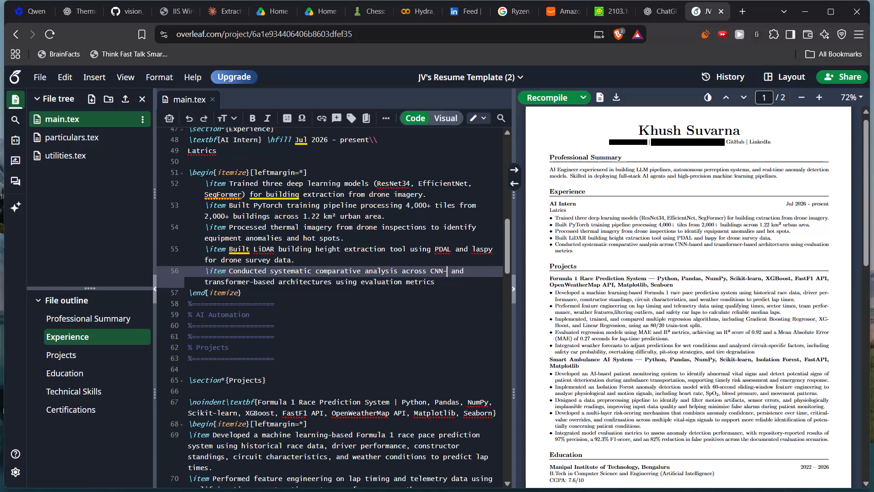
key(BackSpace)
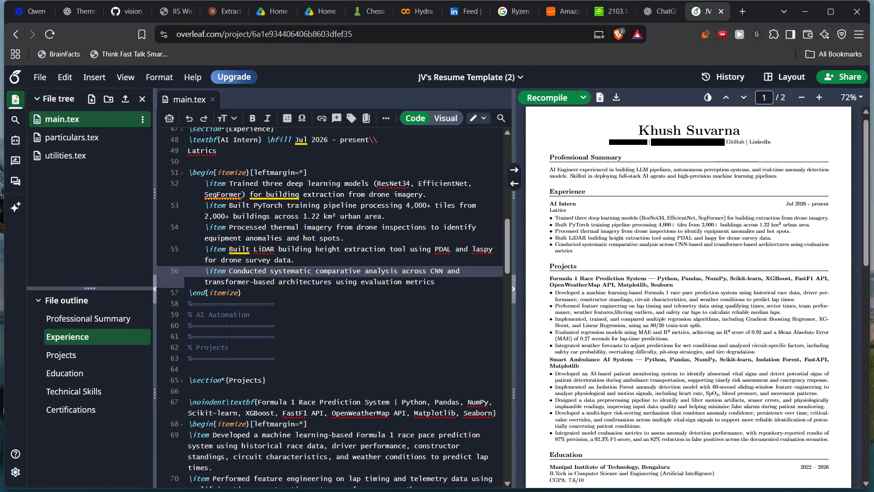
click(549, 93)
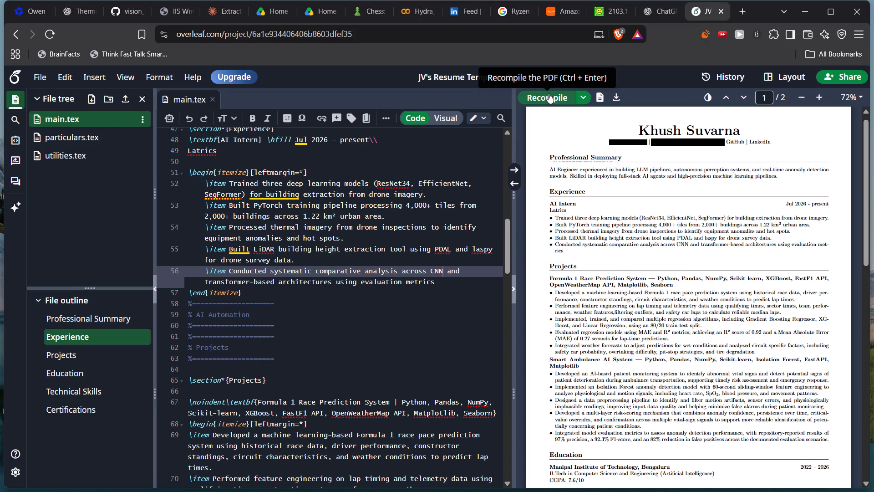
click(542, 95)
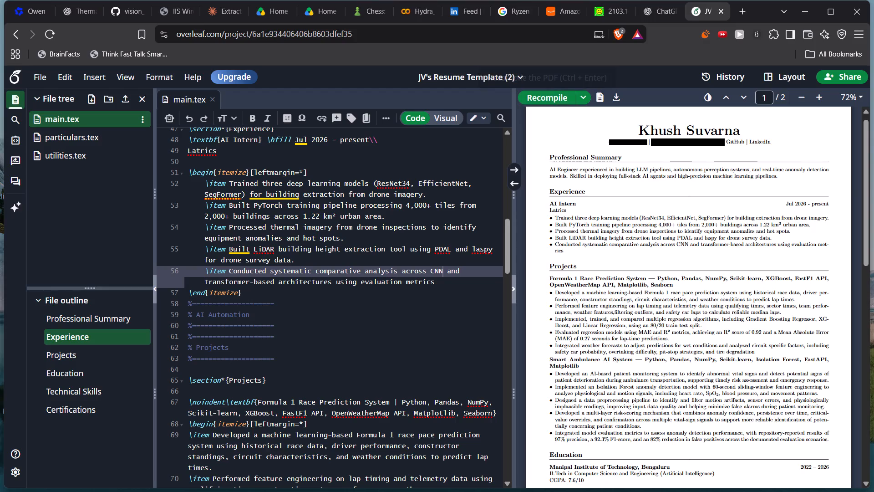
scroll(742, 236, down, 2)
scroll(742, 236, up, 4)
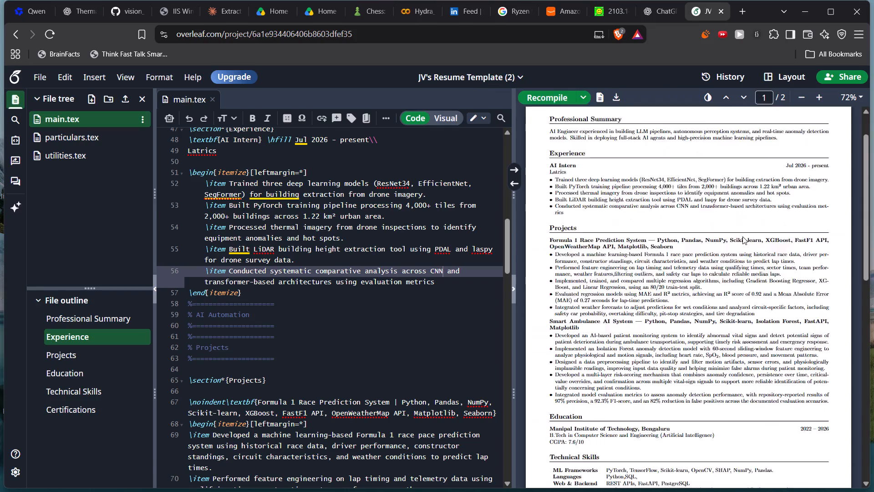
scroll(742, 236, up, 1)
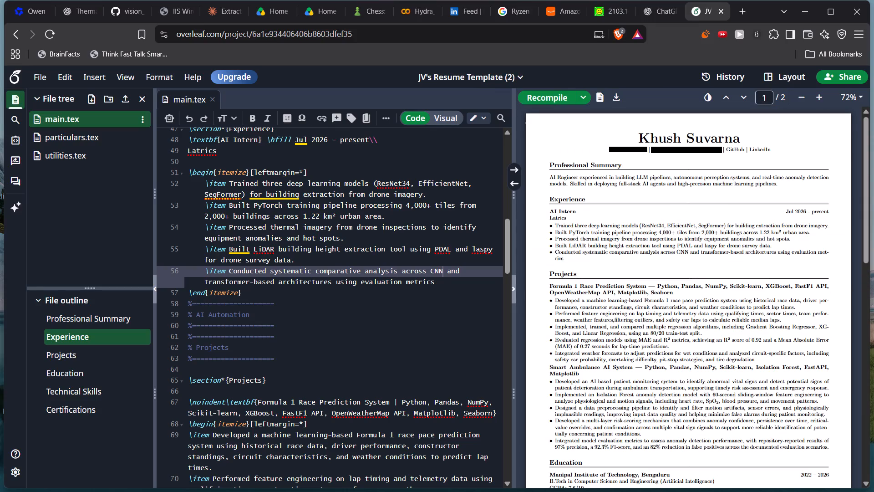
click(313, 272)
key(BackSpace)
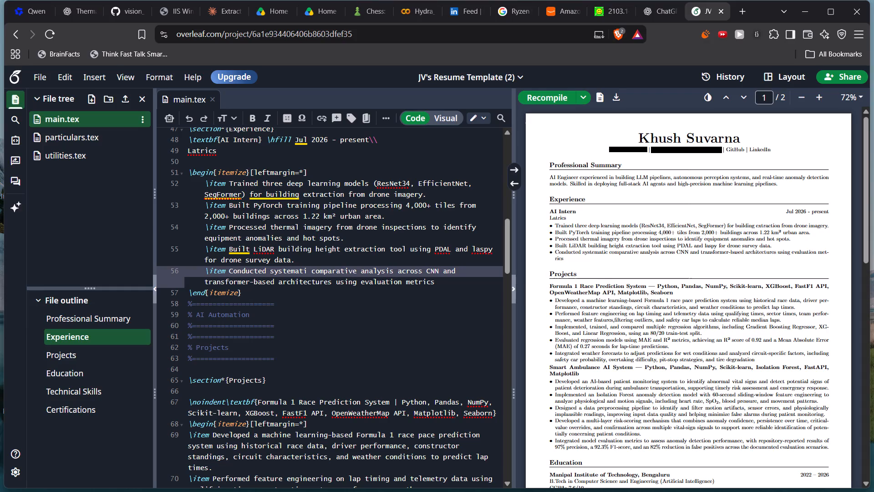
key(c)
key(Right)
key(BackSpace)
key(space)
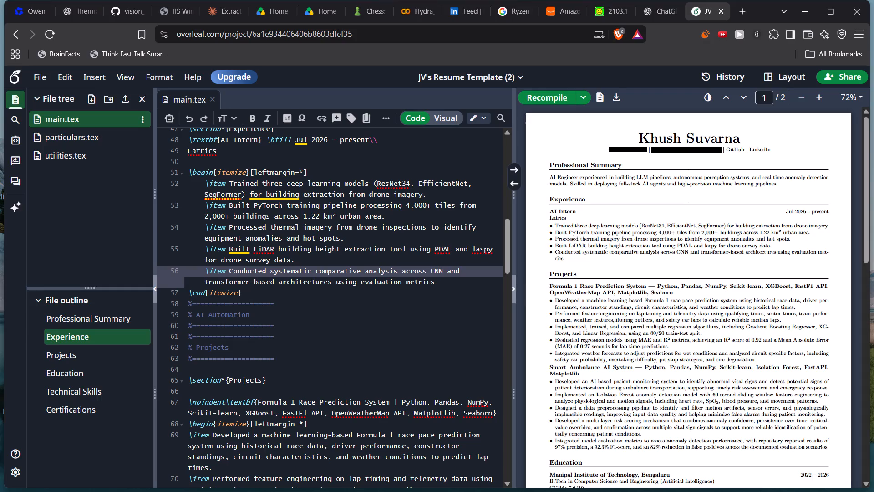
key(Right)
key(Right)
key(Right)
Delete "-based" after "transformer" in the last Experience bullet, keeping a single space before "architectures", and recompile.
click(276, 281)
key(BackSpace)
key(BackSpace)
key(BackSpace)
key(BackSpace)
key(BackSpace)
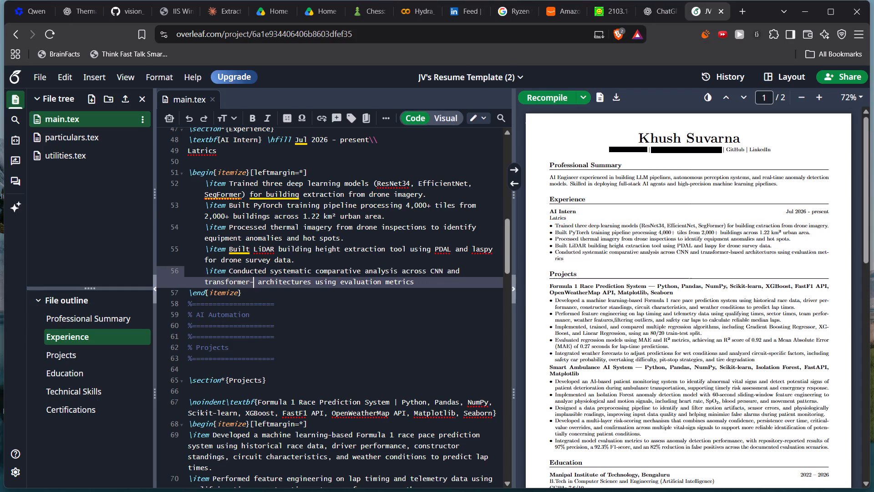
key(BackSpace)
key(Right)
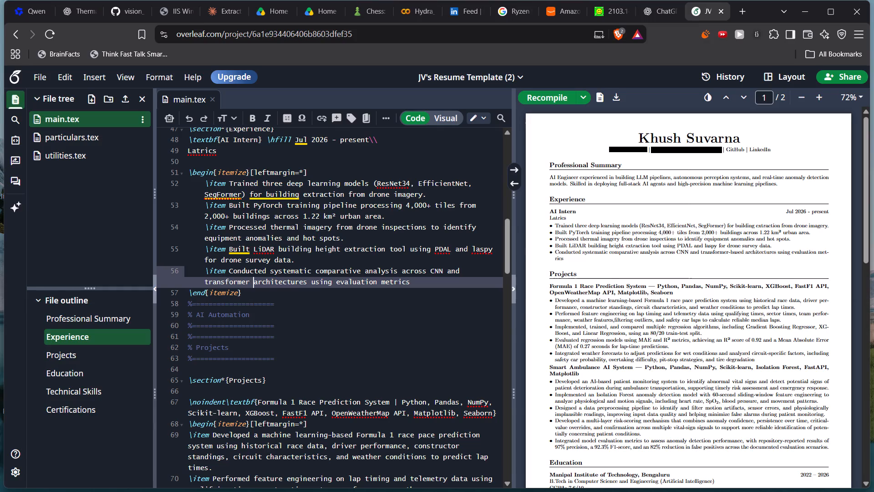
key(BackSpace)
key(space)
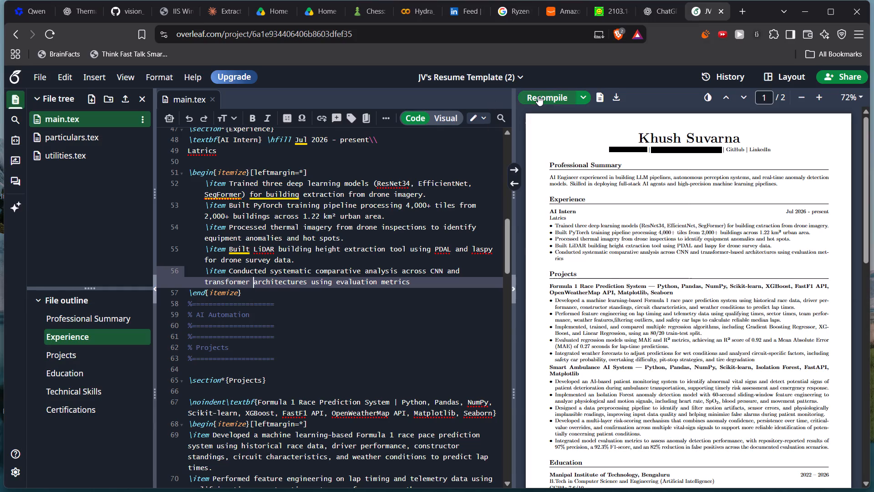
click(538, 96)
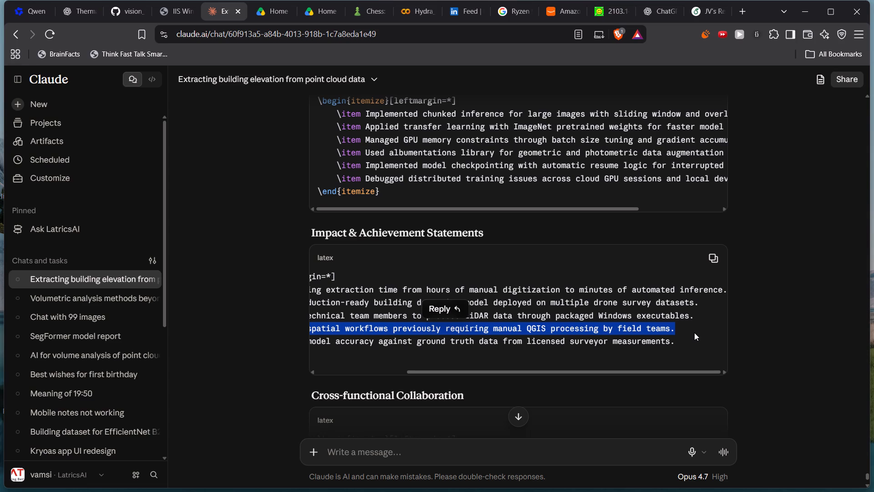
click(693, 10)
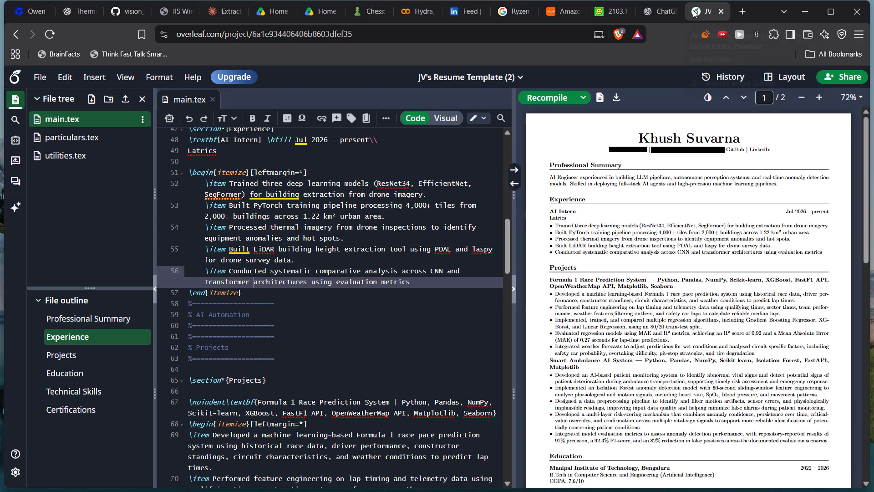
Replace the LiDAR bullet in Experience with the copied "Automated geospatial workflows previously requiring manual QGIS processing by field teams." item, keeping a single backslash, and recompile.
click(276, 249)
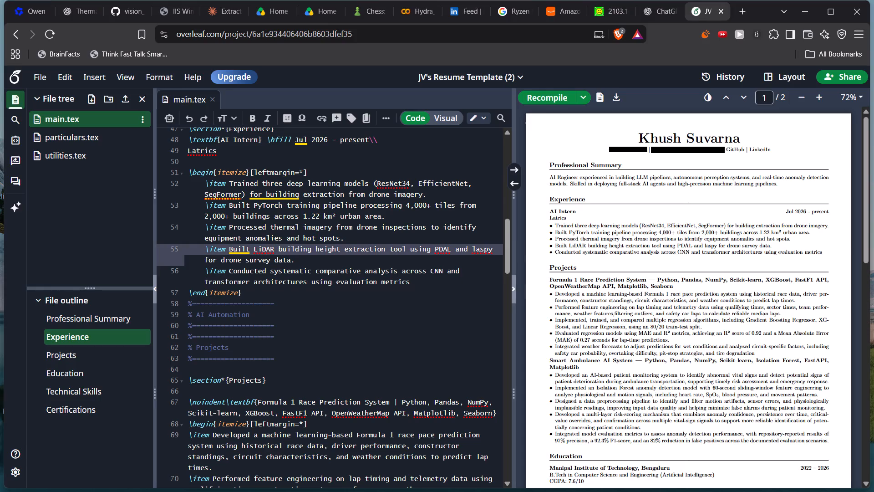
drag(294, 259, 207, 251)
key(ctrl+v)
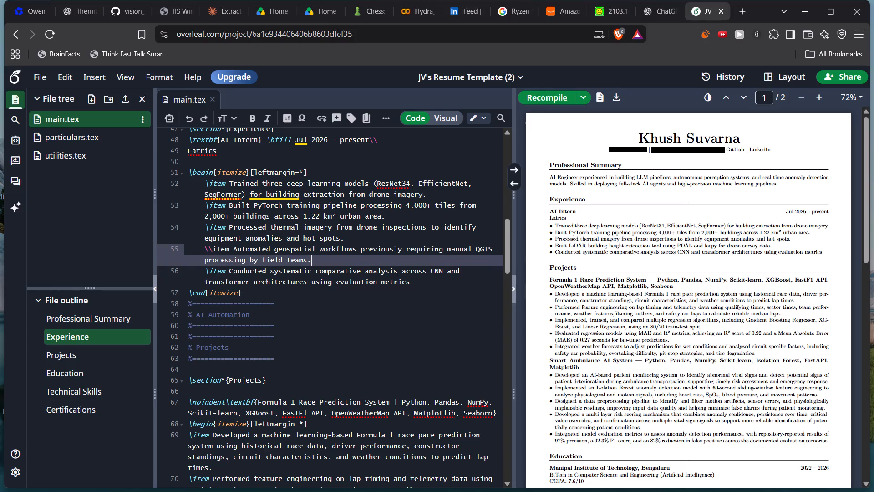
click(209, 247)
key(BackSpace)
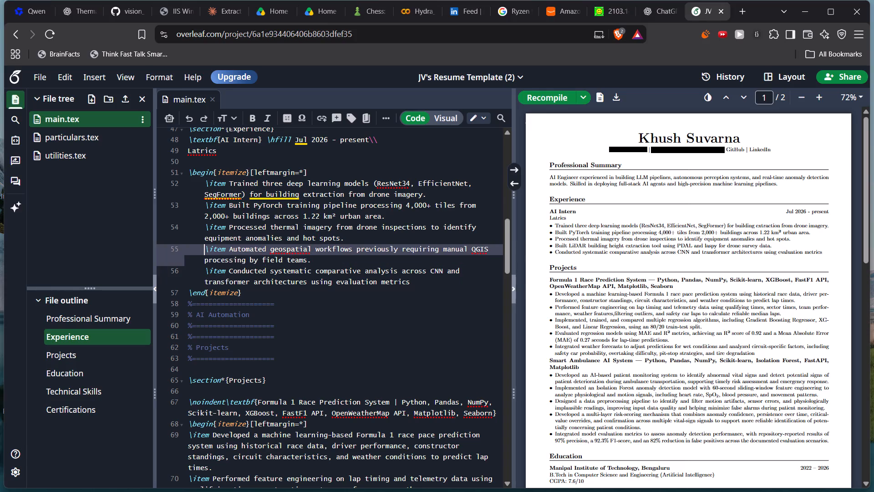
click(543, 96)
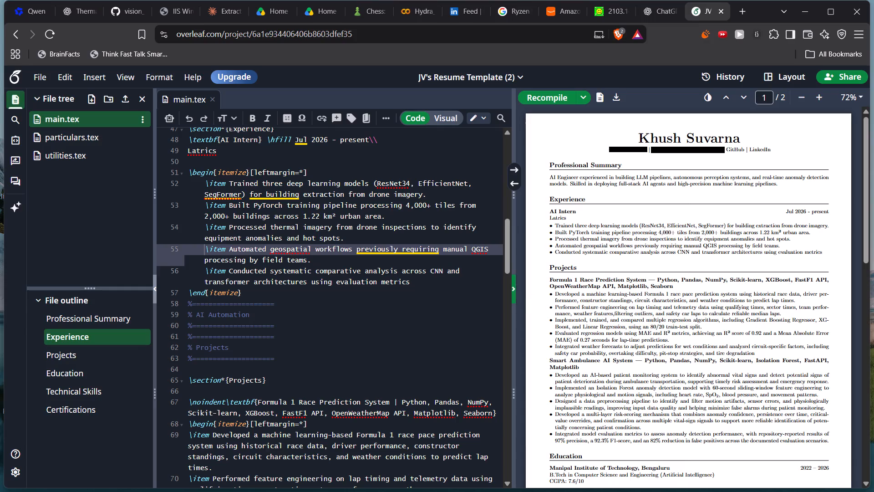
Review the compiled resume PDF across both pages, examining how the sections from Experience down to Certifications are laid out.
scroll(698, 353, down, 2)
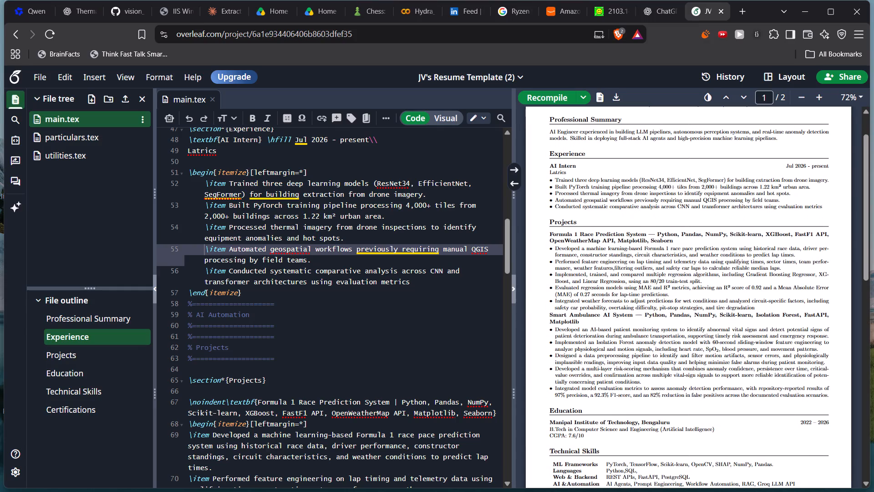
scroll(698, 353, down, 3)
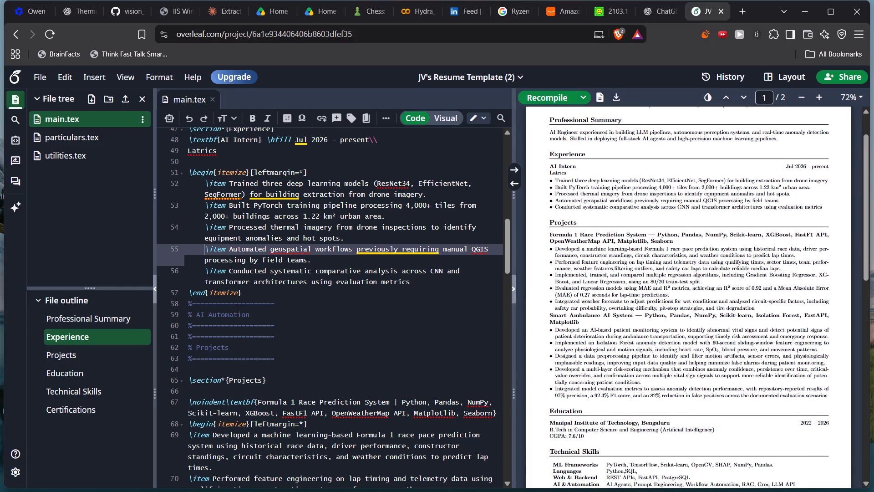
scroll(698, 353, down, 4)
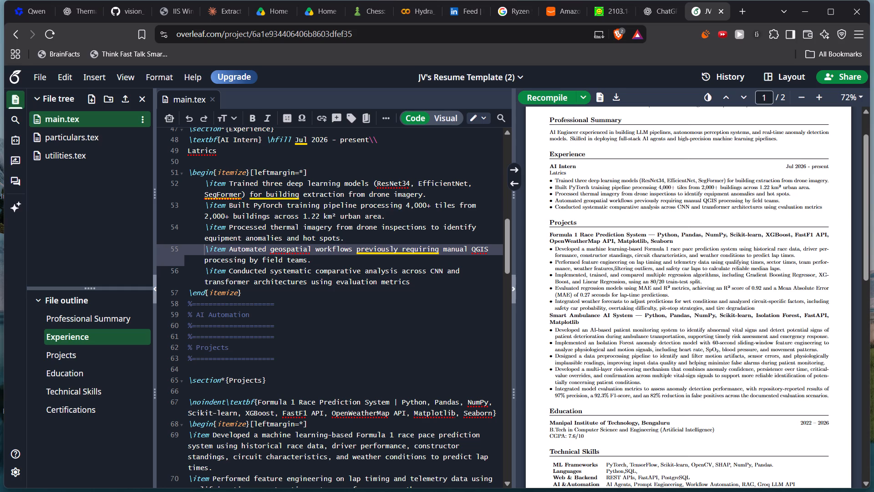
scroll(698, 353, down, 11)
scroll(698, 353, up, 1)
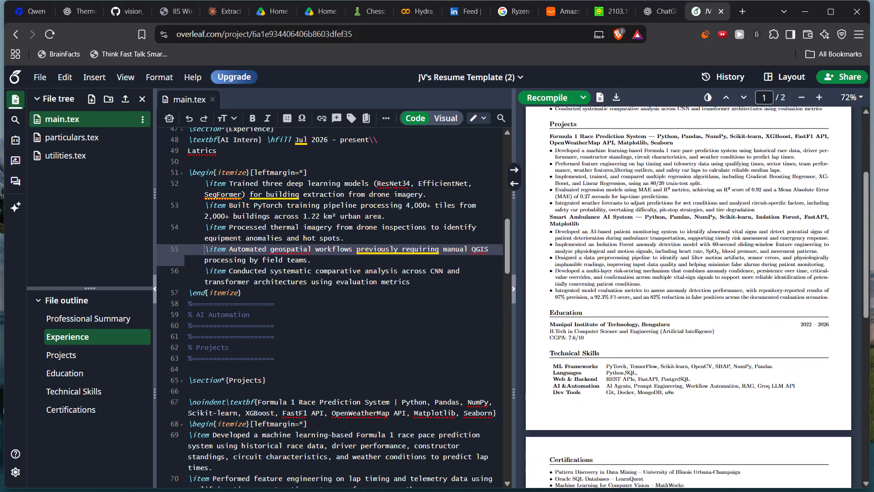
scroll(698, 353, up, 2)
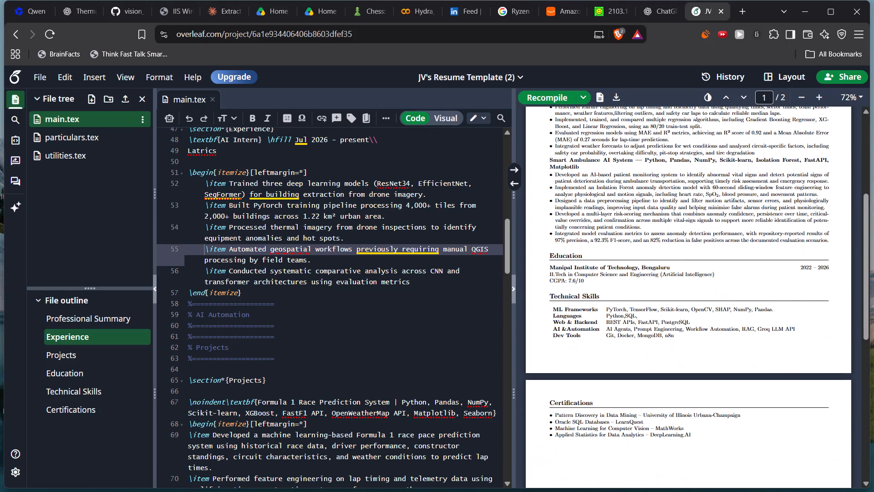
scroll(698, 353, up, 2)
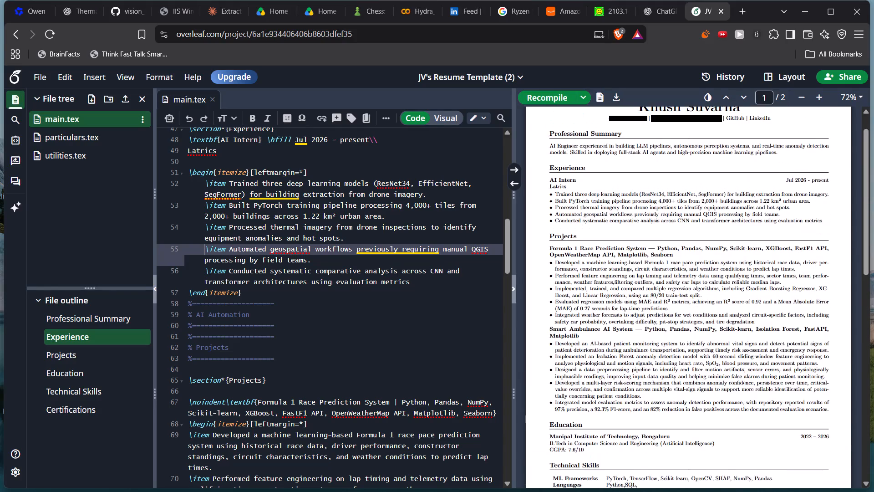
scroll(698, 353, up, 1)
scroll(698, 353, down, 1)
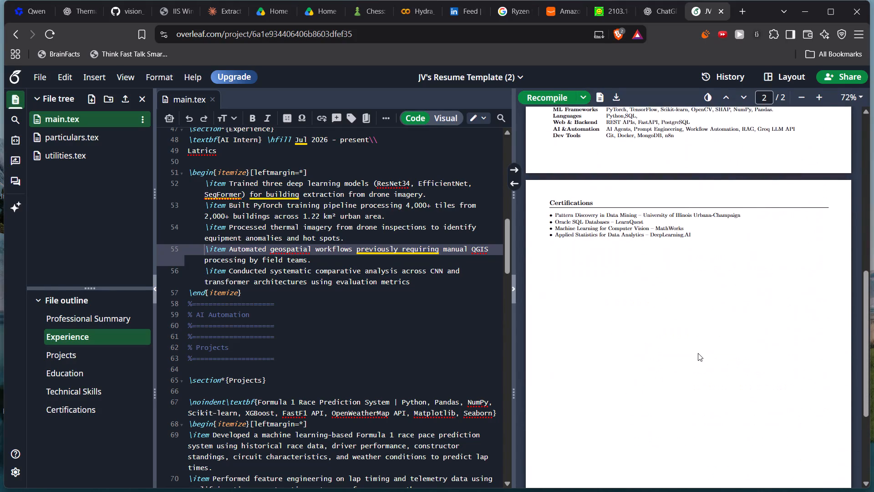
scroll(361, 352, down, 1)
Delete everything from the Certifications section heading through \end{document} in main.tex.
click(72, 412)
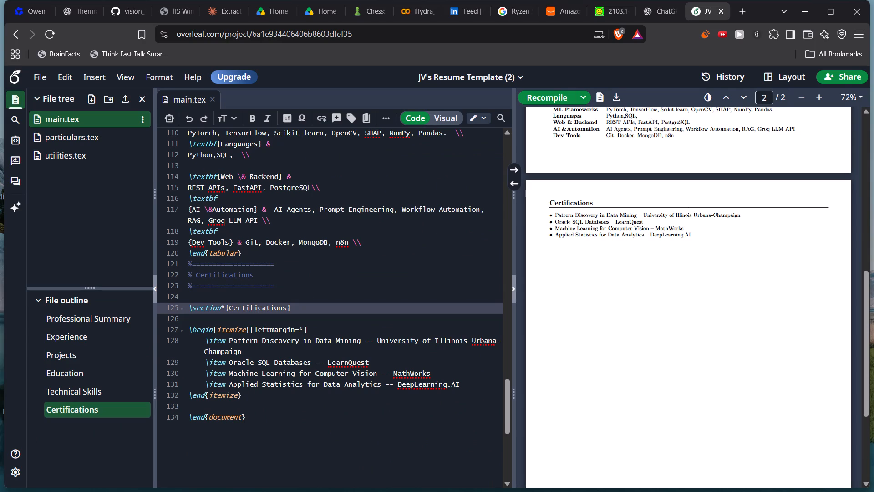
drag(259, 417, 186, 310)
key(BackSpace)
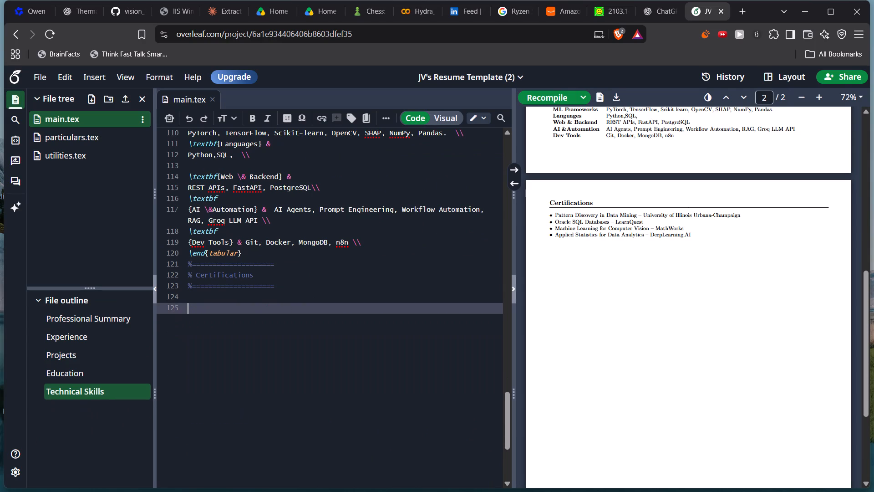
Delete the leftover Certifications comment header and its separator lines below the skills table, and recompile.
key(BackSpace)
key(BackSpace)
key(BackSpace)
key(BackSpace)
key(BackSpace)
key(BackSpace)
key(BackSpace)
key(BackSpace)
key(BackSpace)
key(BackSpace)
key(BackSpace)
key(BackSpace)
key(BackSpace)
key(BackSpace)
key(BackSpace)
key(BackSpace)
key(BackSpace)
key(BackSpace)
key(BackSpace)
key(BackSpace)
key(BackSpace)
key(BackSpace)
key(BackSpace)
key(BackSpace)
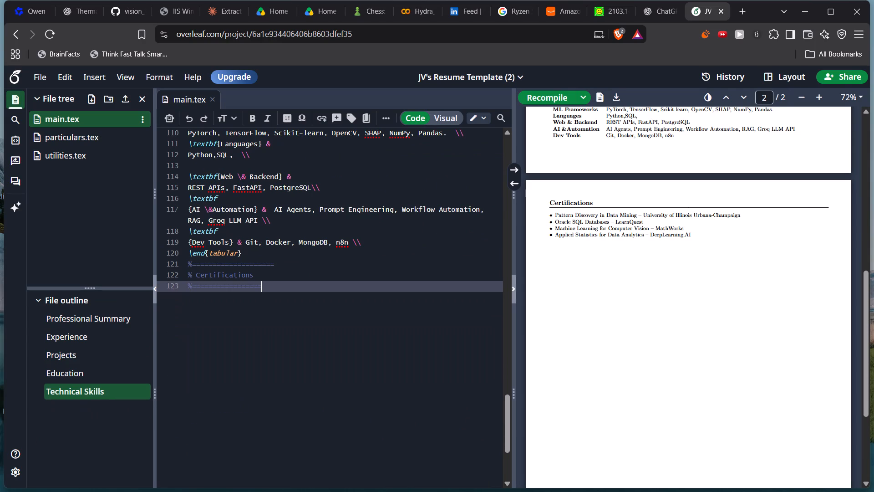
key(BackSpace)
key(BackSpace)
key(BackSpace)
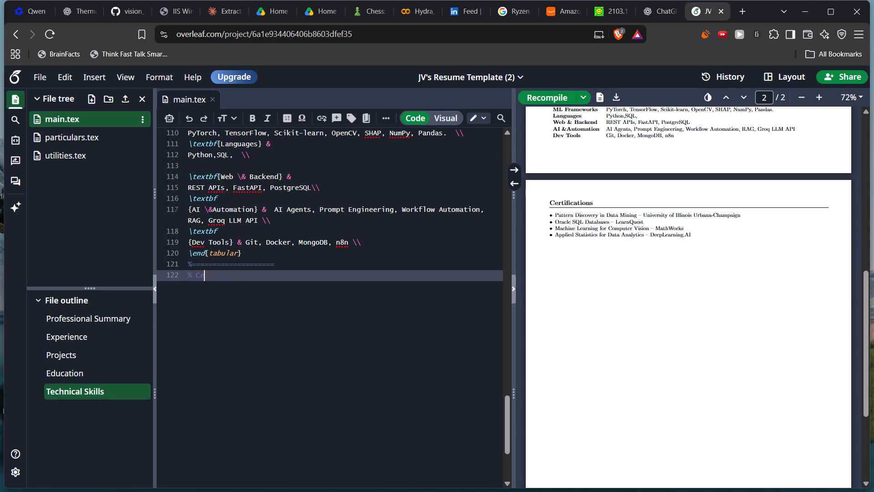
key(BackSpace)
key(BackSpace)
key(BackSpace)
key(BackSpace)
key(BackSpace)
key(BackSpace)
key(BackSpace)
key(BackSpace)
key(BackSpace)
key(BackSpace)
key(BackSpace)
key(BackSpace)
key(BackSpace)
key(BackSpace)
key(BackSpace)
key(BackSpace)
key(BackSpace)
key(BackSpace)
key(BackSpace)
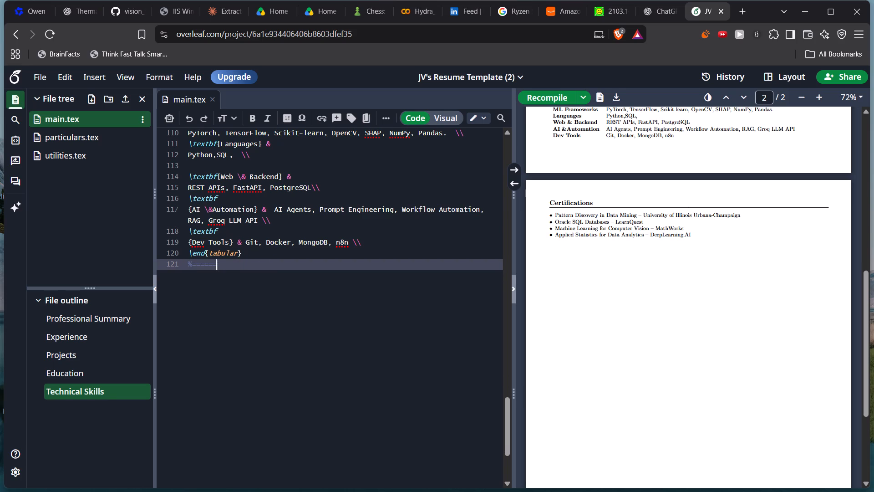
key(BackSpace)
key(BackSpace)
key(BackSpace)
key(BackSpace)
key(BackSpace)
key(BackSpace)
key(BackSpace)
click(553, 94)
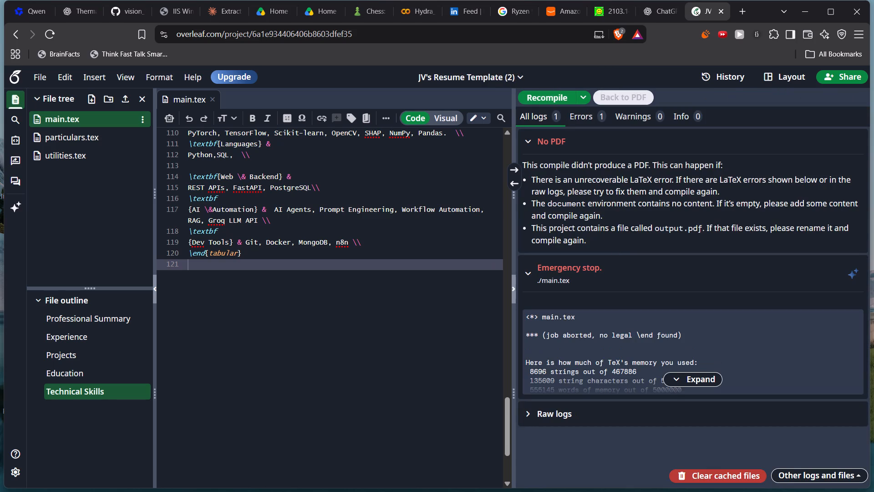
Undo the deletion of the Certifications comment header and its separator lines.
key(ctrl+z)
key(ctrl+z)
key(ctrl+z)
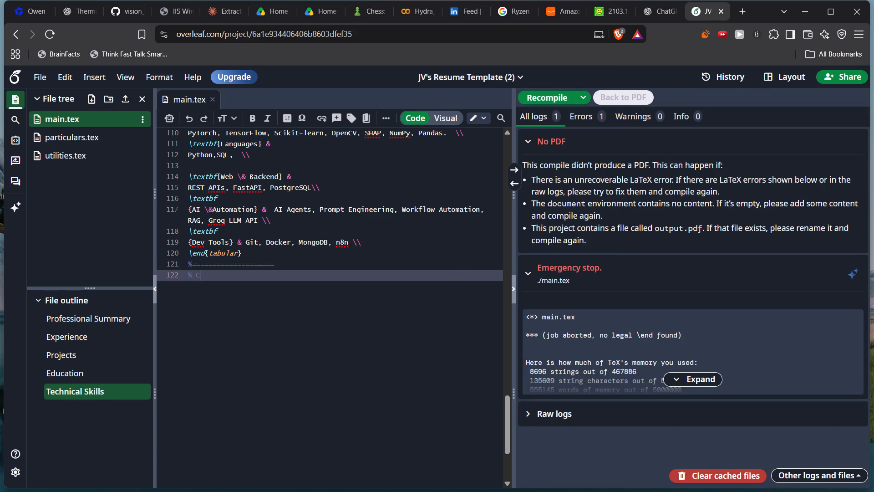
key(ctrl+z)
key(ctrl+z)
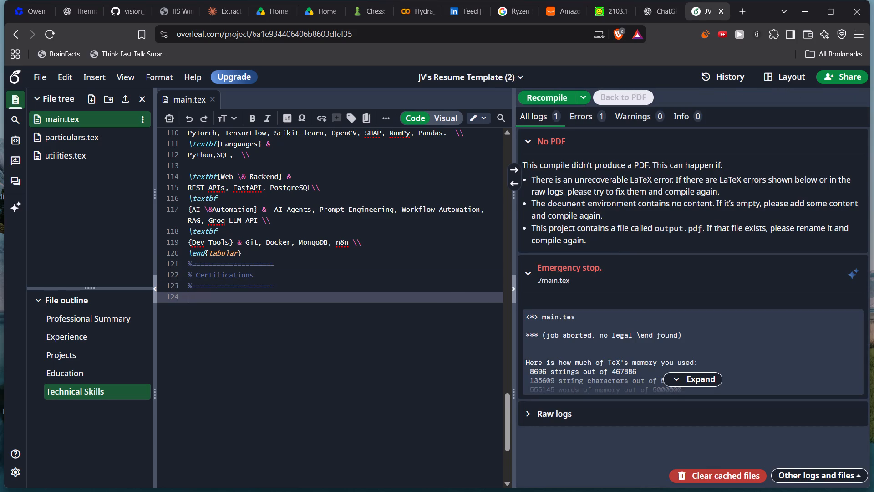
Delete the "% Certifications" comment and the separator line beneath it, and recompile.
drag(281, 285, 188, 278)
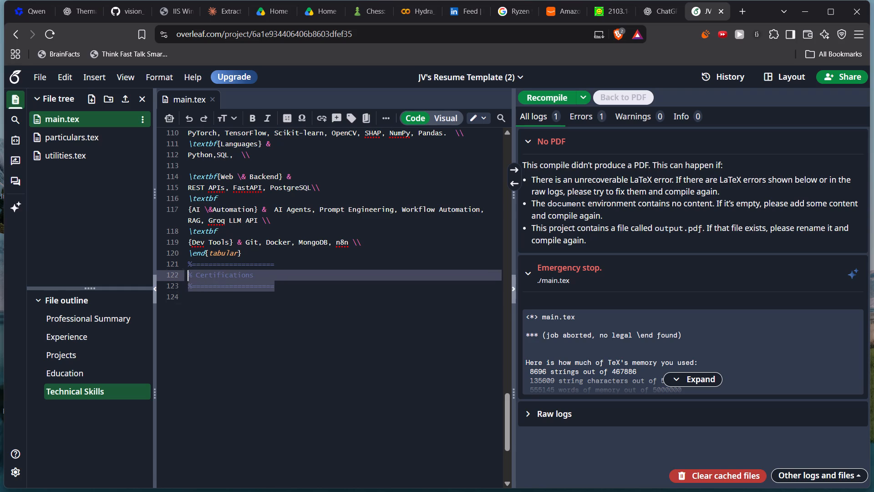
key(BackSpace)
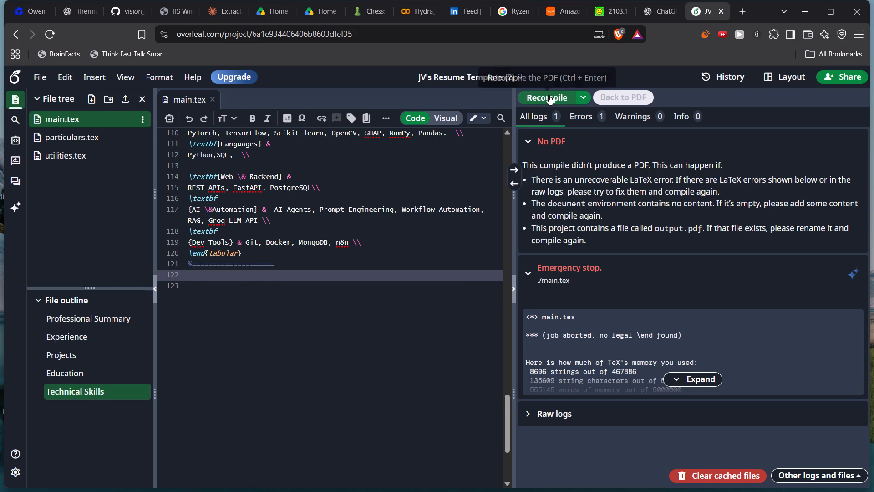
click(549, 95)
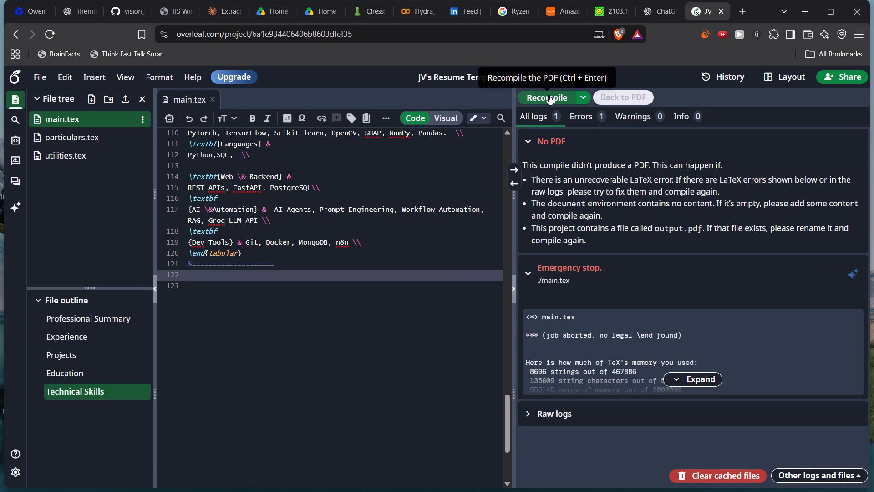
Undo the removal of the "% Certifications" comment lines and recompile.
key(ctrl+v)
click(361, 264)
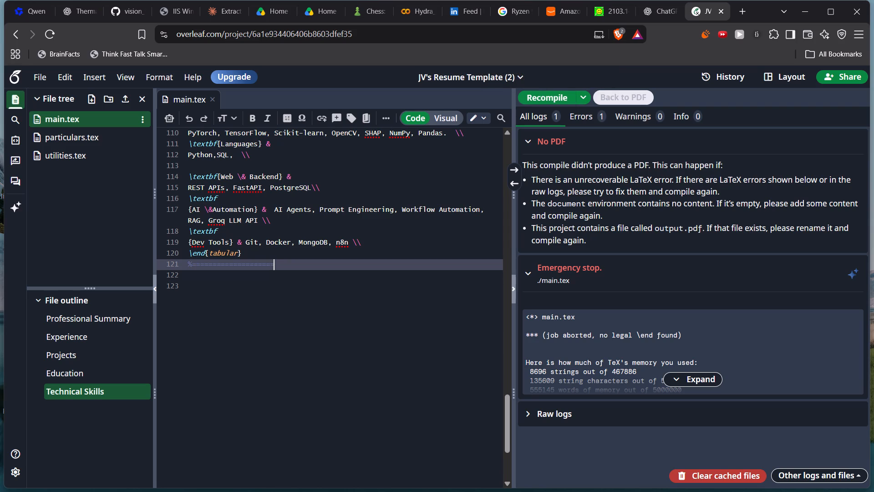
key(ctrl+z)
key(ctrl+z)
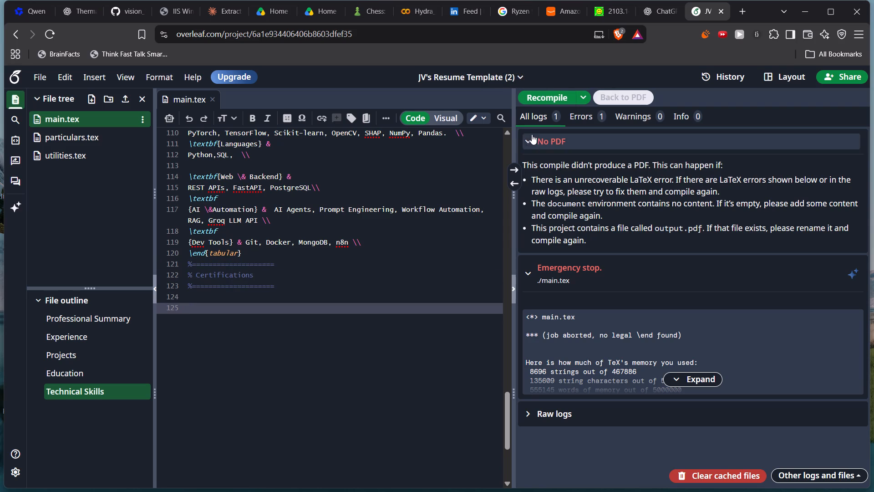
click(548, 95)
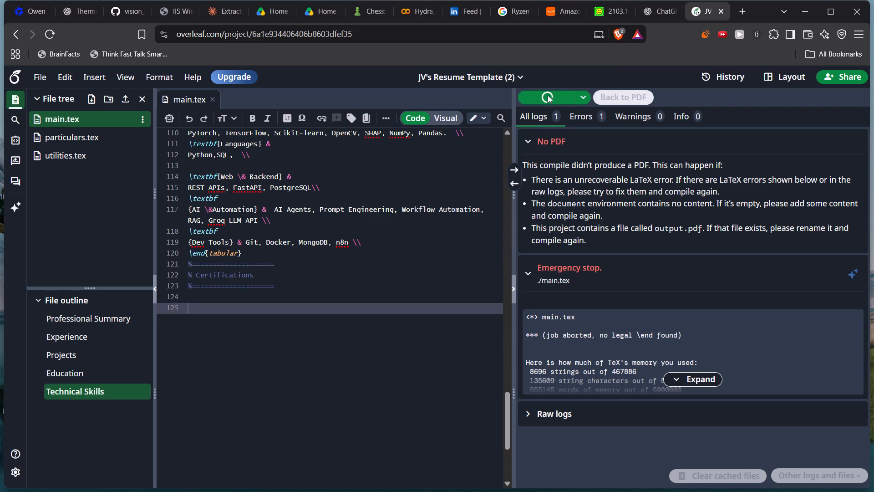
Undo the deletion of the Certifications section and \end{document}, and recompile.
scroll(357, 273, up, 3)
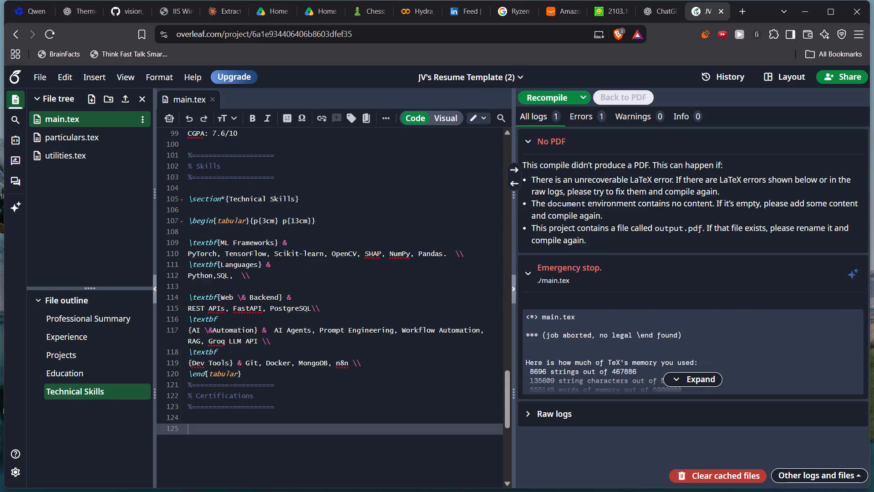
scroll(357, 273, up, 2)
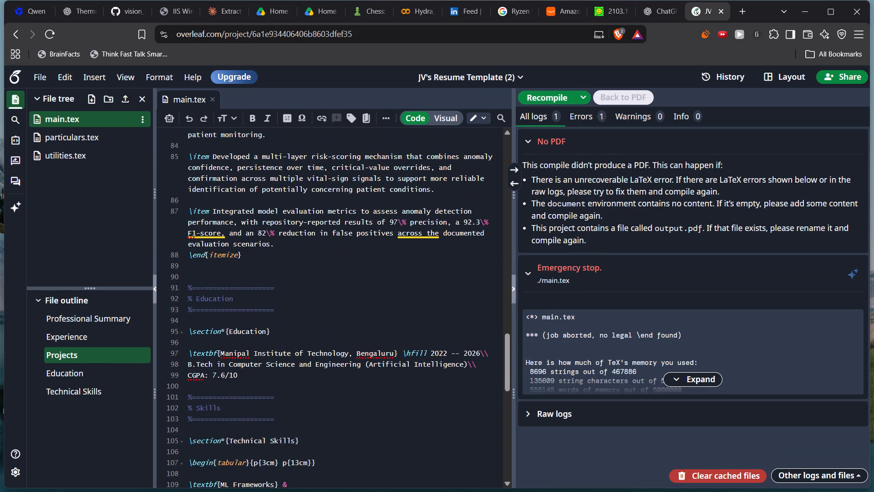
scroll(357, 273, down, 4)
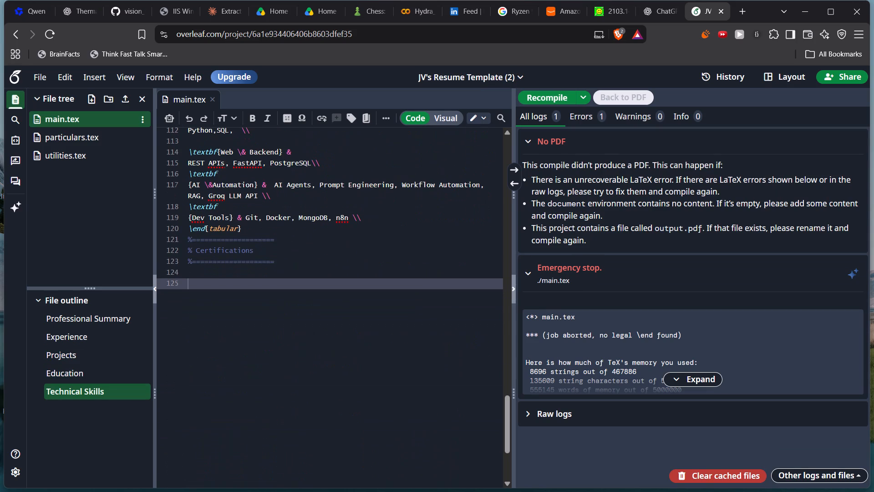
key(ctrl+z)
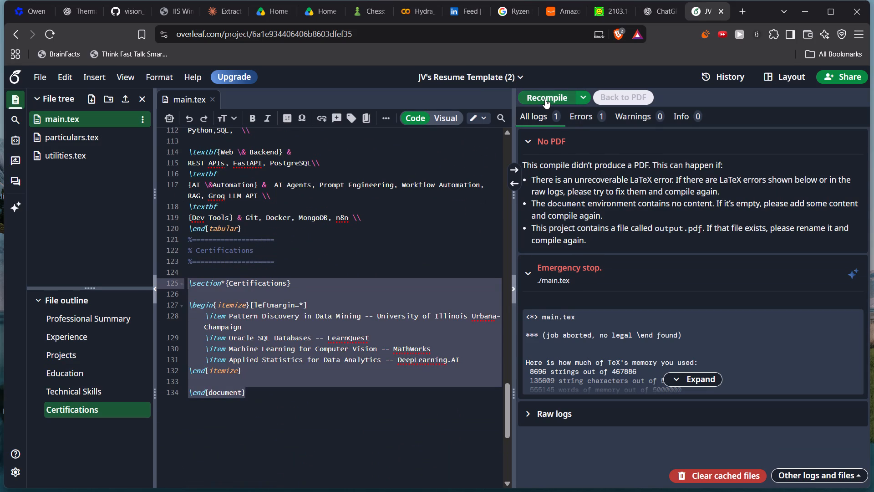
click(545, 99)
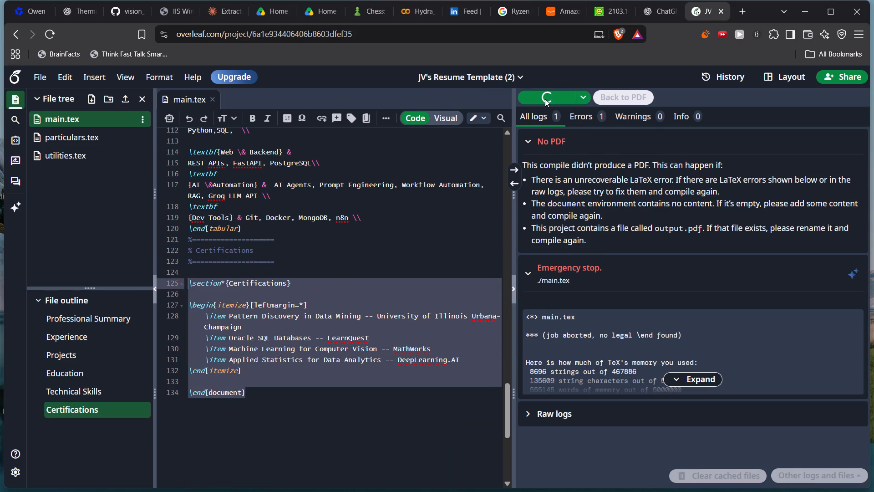